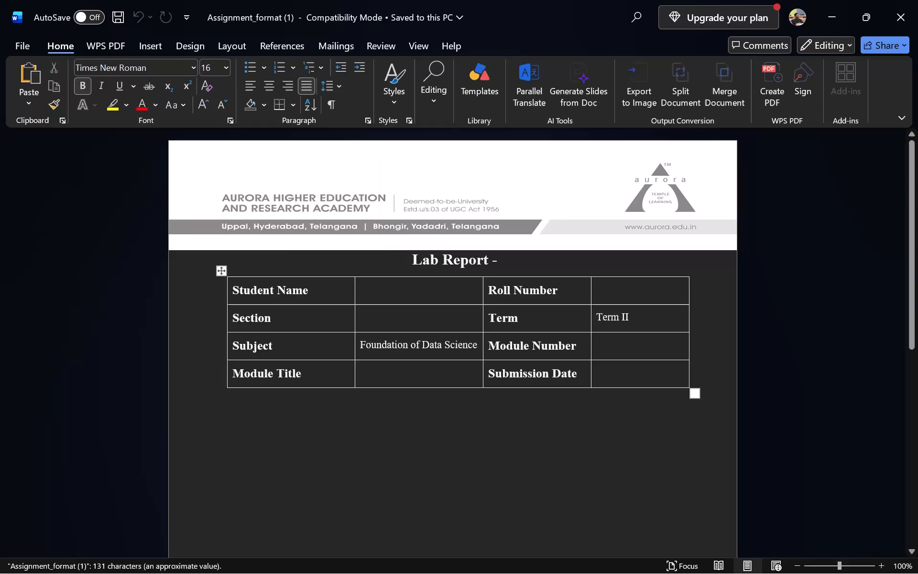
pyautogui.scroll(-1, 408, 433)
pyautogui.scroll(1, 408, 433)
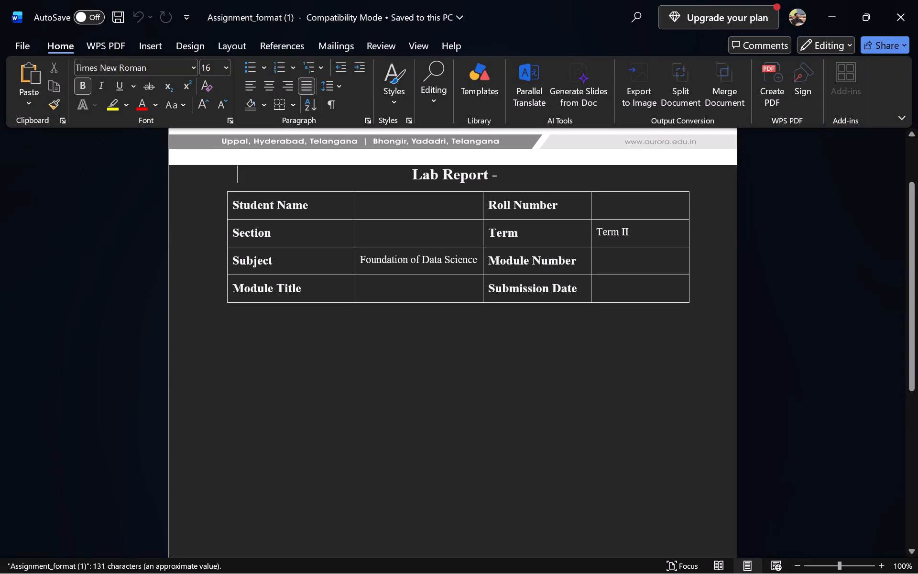
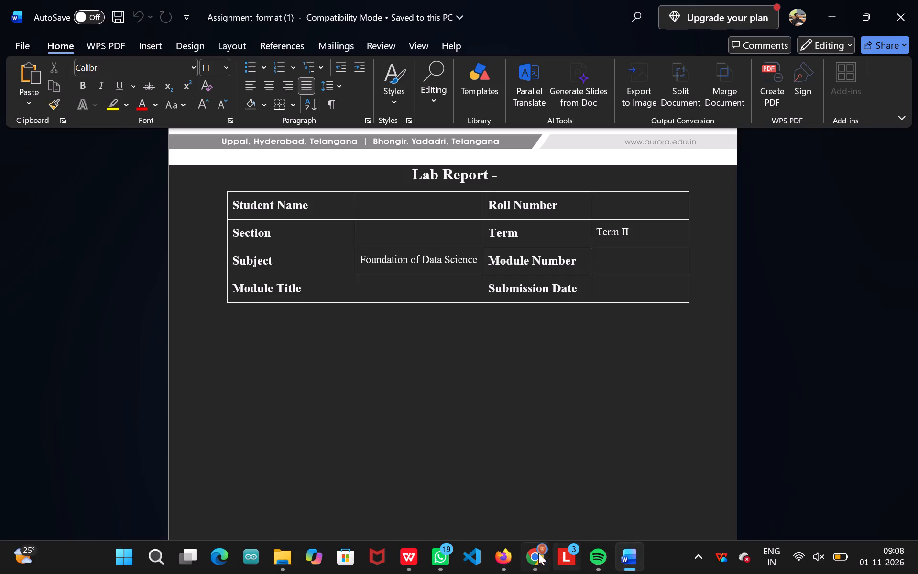
# Capture a screenshot of the Colab notebook area below the browser's address bar, covering the Import libraries and Create a sample dataset cells.
pyautogui.click(533, 493)
pyautogui.scroll(4, 429, 331)
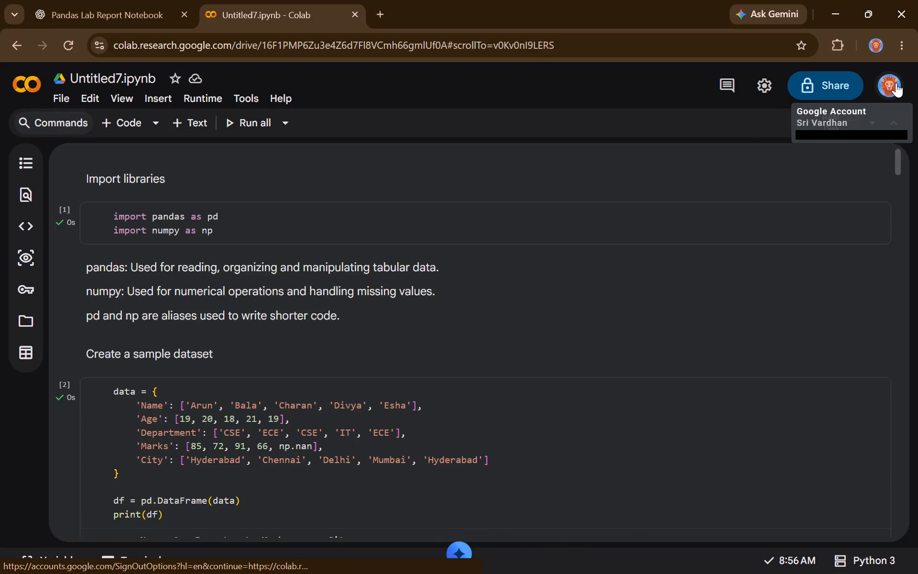
pyautogui.press('shift+super+s')
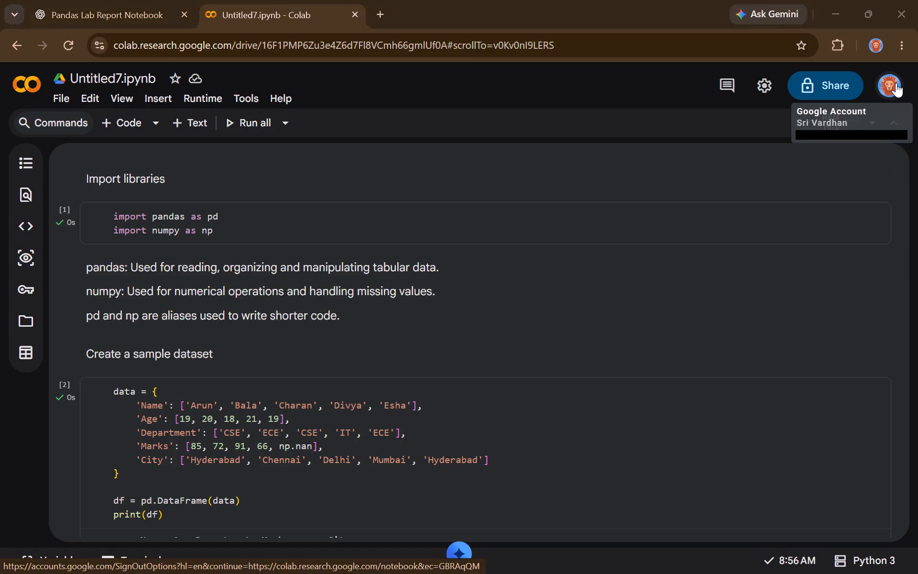
pyautogui.moveTo(0, 62); pyautogui.dragTo(489, 216)
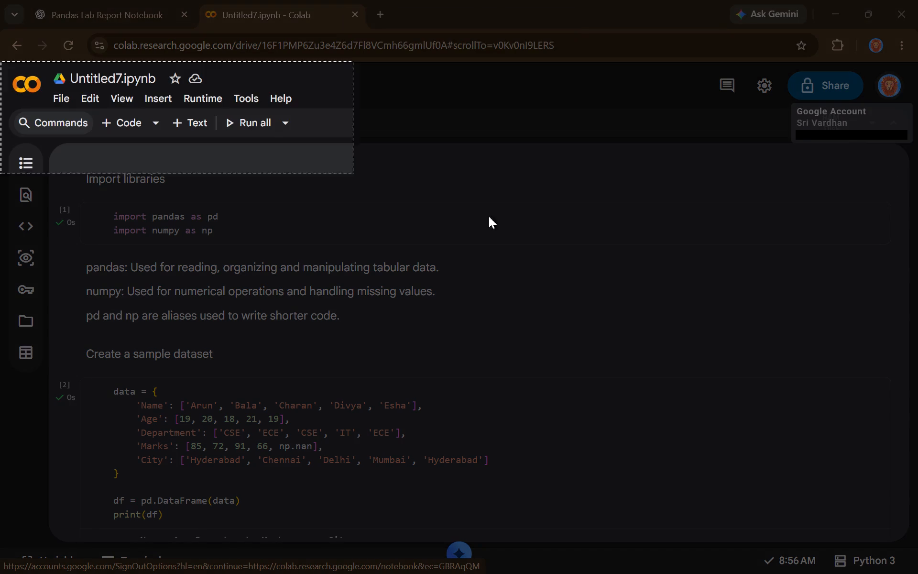
pyautogui.moveTo(489, 216); pyautogui.dragTo(917, 570)
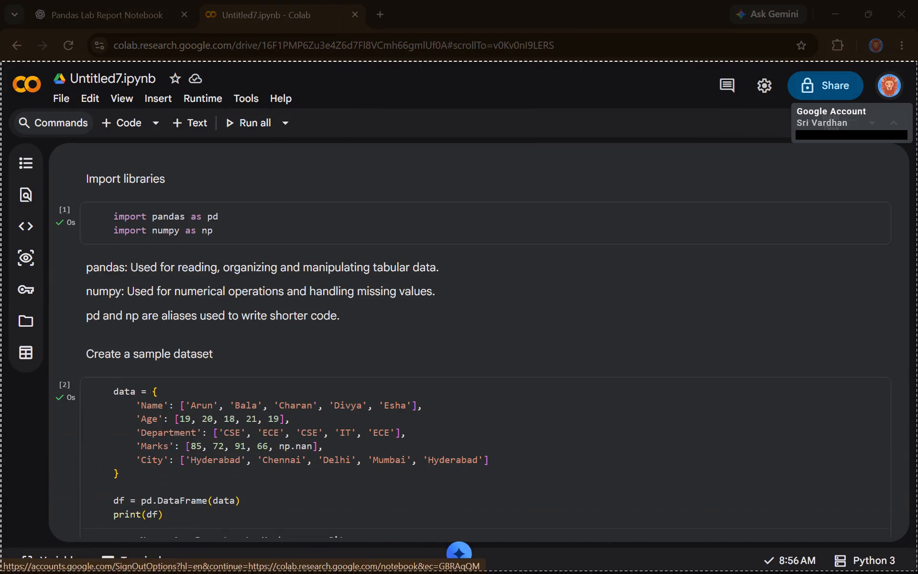
pyautogui.moveTo(917, 570); pyautogui.dragTo(917, 531)
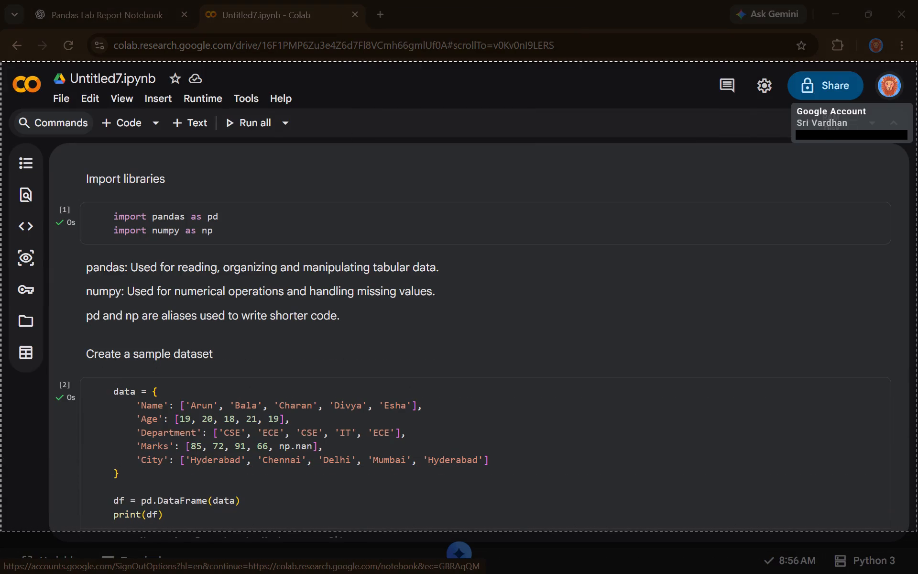
pyautogui.moveTo(917, 531); pyautogui.dragTo(917, 530)
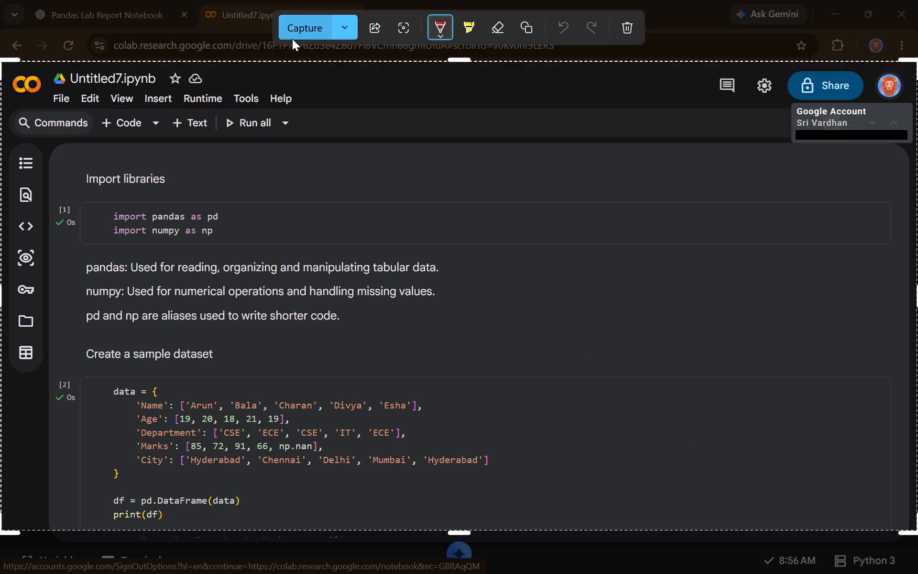
pyautogui.click(300, 29)
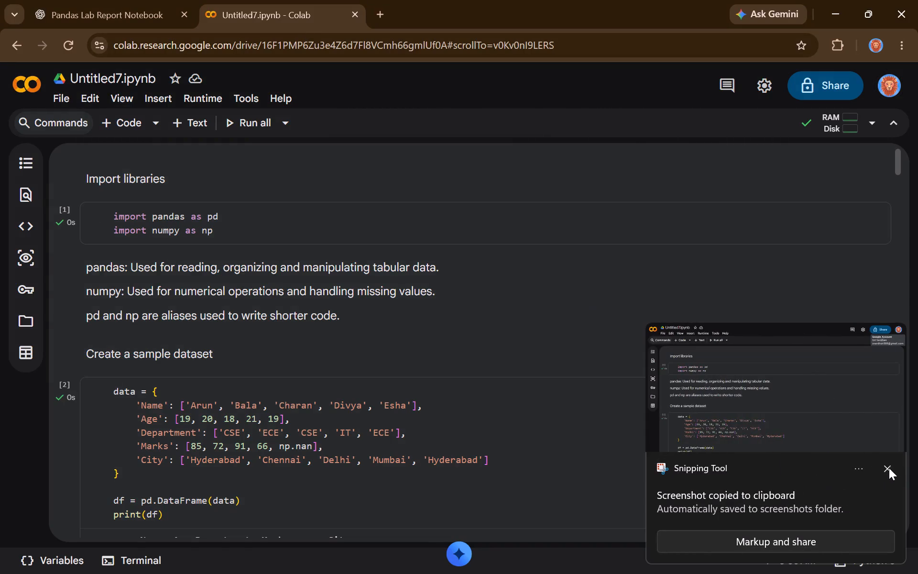
pyautogui.click(888, 466)
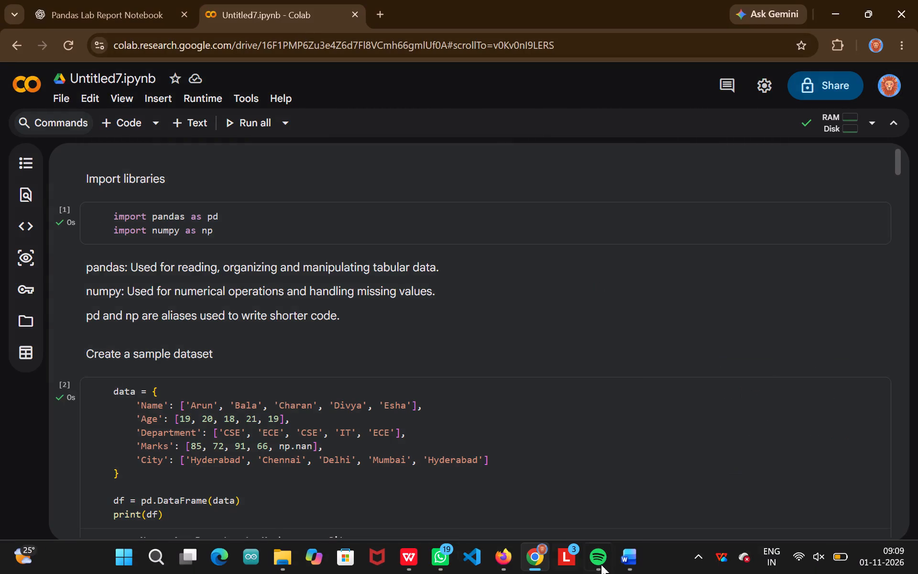
pyautogui.click(625, 492)
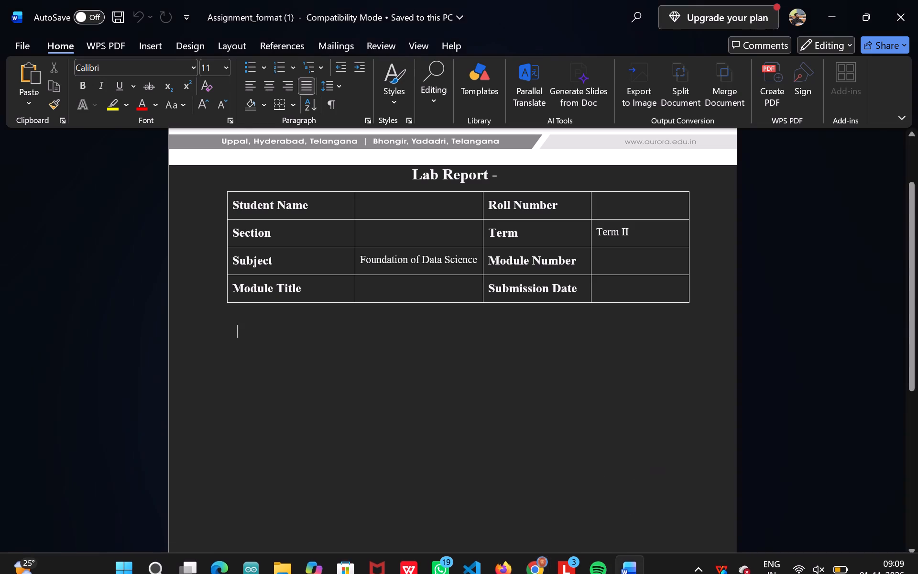
pyautogui.click(162, 49)
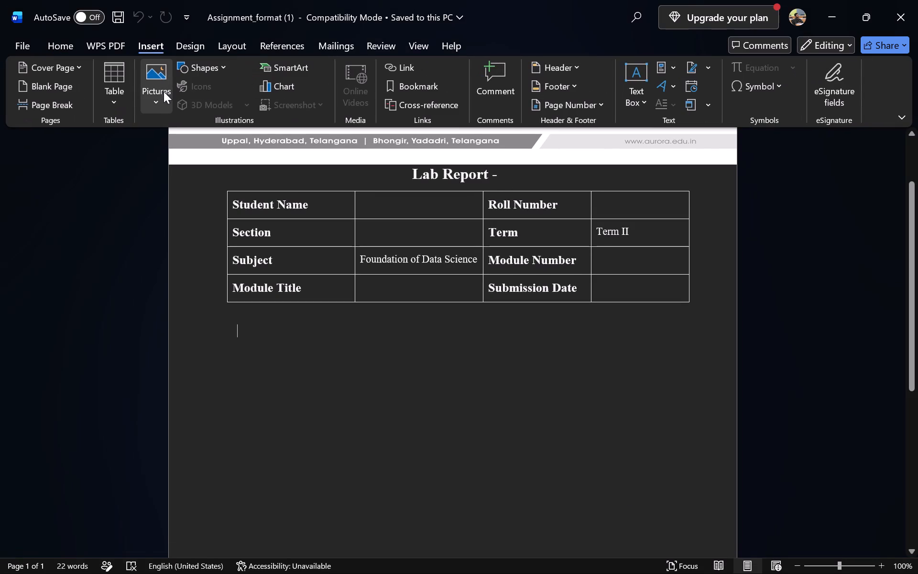
pyautogui.moveTo(161, 94); pyautogui.dragTo(183, 155)
pyautogui.click(183, 155)
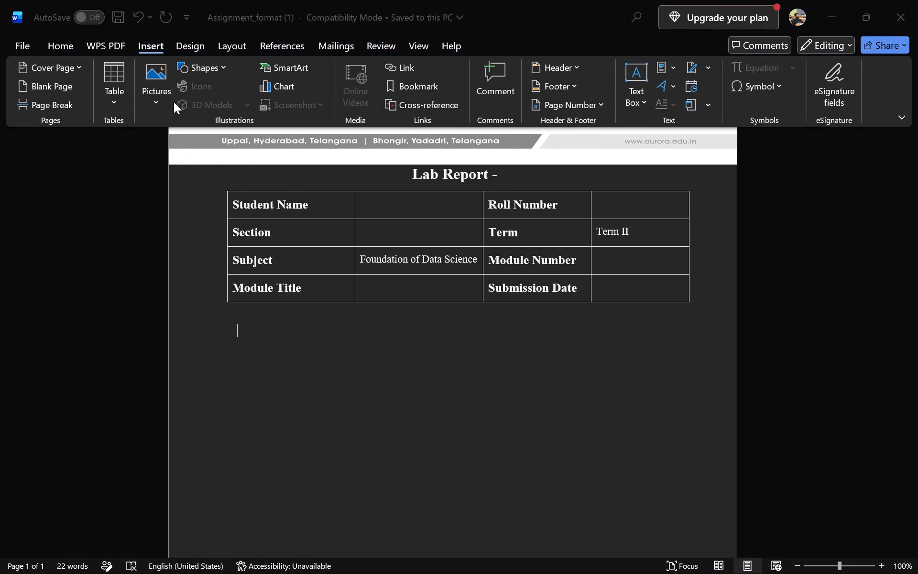
pyautogui.scroll(2, 59, 158)
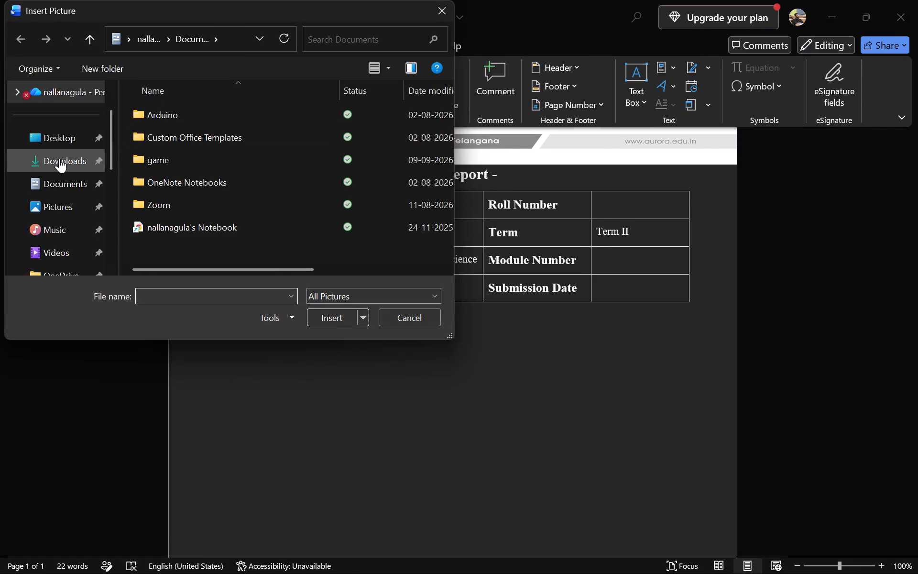
pyautogui.scroll(2, 59, 158)
pyautogui.click(68, 118)
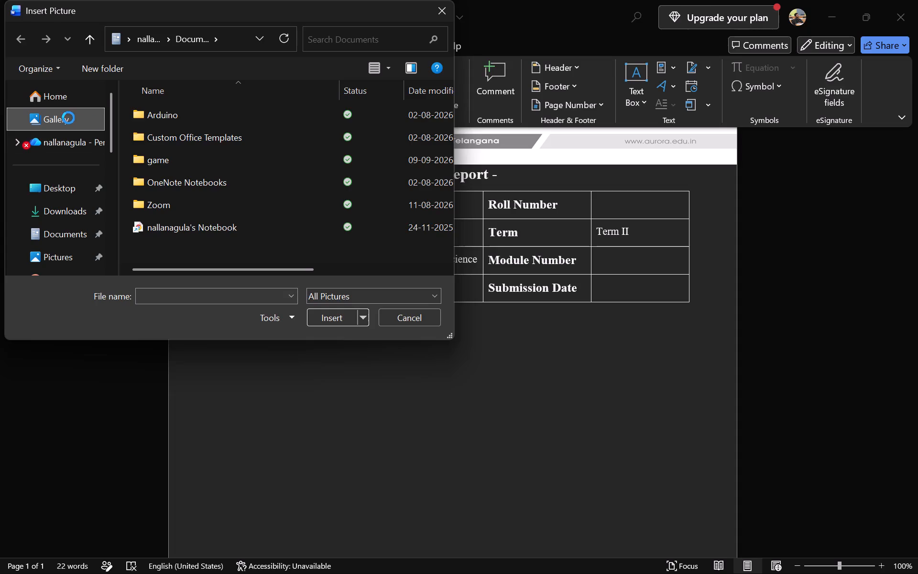
pyautogui.doubleClick(173, 127)
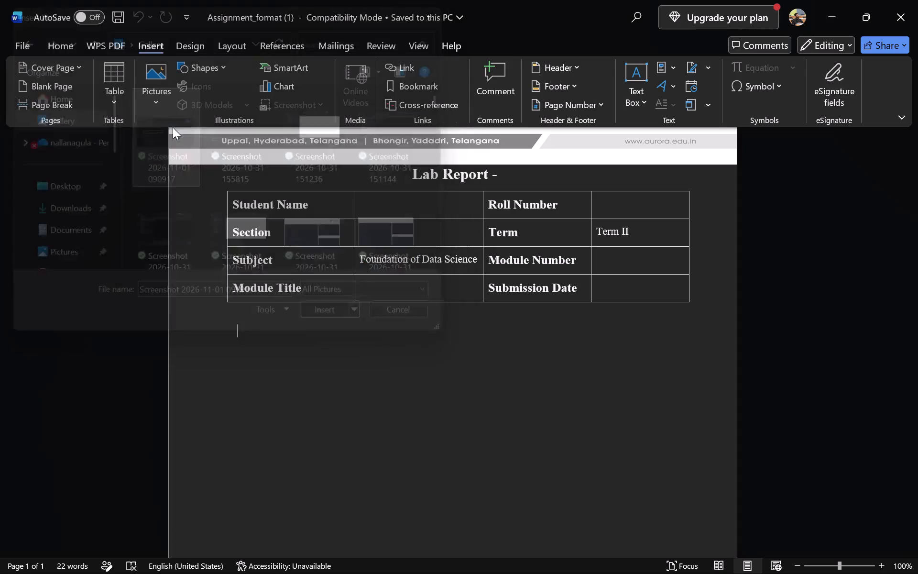
pyautogui.scroll(-2, 371, 288)
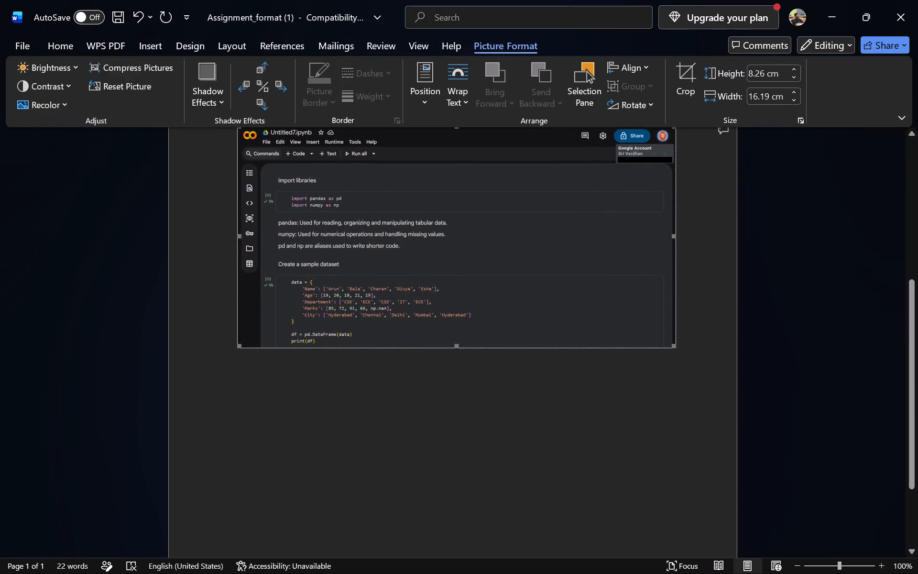
pyautogui.click(251, 406)
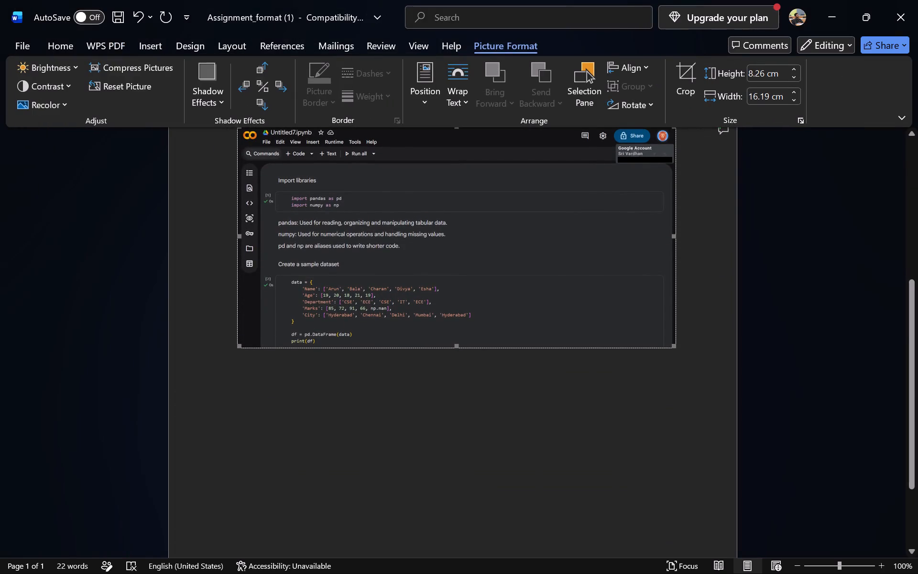
pyautogui.click(247, 396)
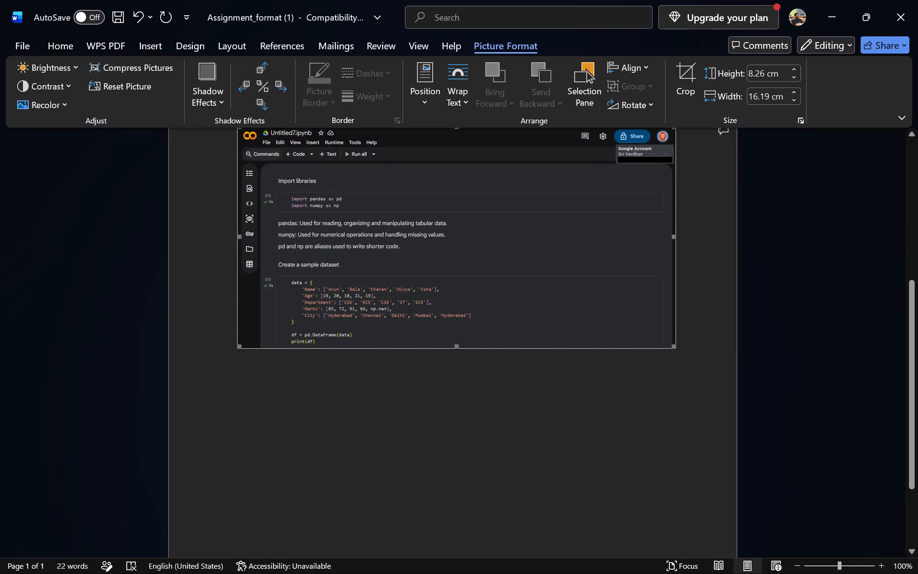
# Place the cursor on the empty area below the inserted Import libraries screenshot in the lab report.
pyautogui.scroll(1, 446, 435)
pyautogui.click(715, 429)
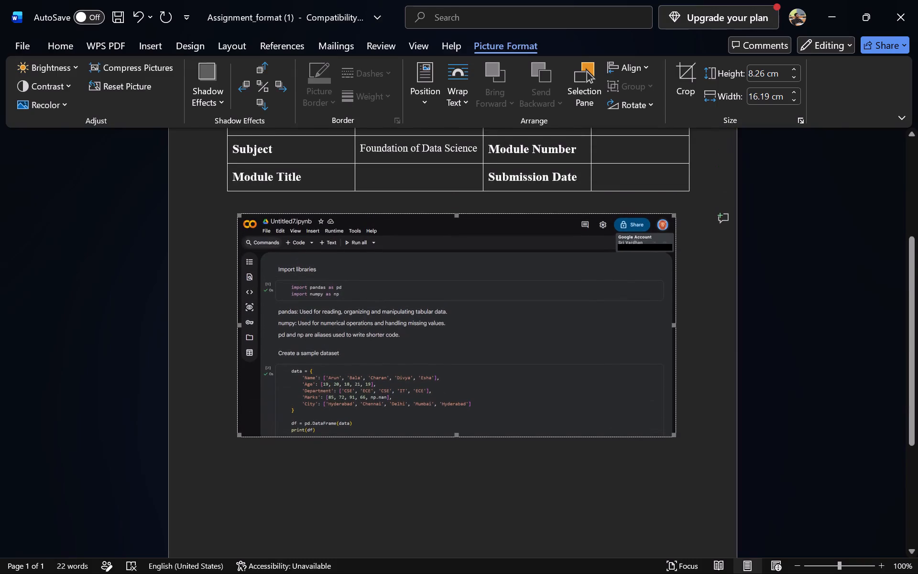
pyautogui.click(252, 474)
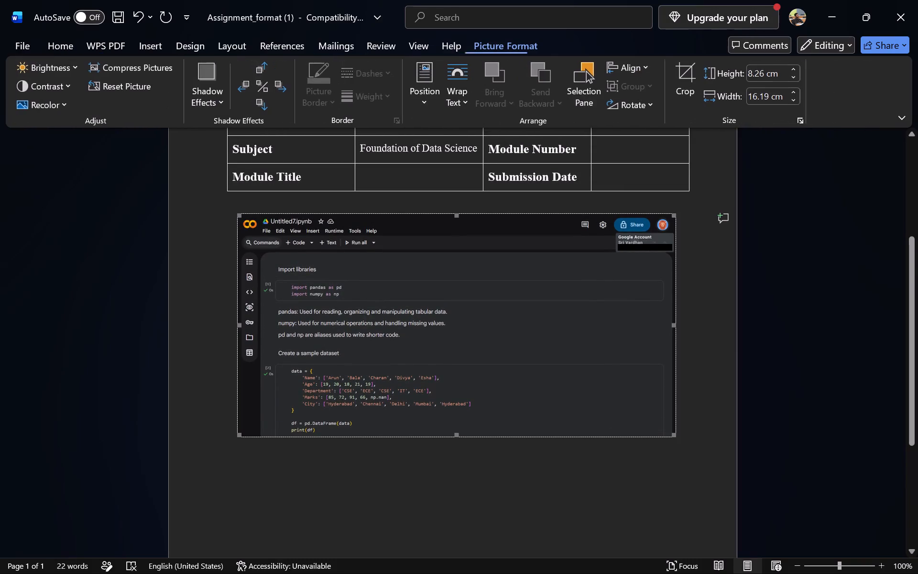
pyautogui.doubleClick(252, 474)
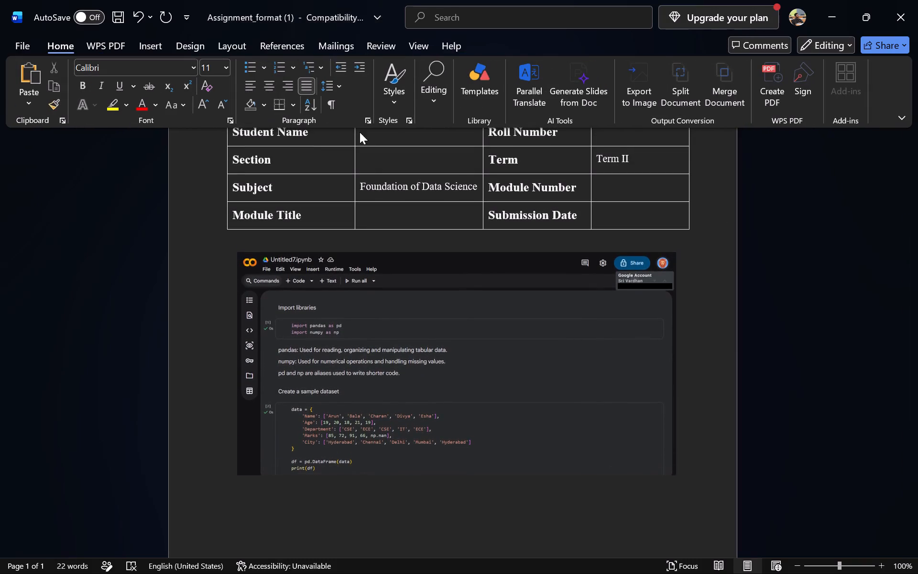
# Switch to Chrome and capture the Colab area below the address bar, from print(df) and its output to the start of the Reading Data cell.
pyautogui.click(532, 487)
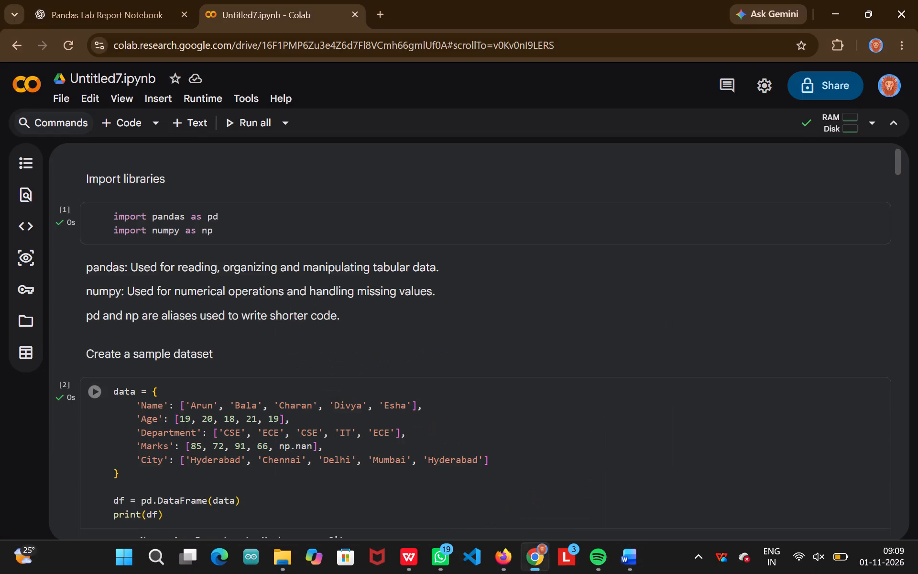
pyautogui.scroll(1, 479, 336)
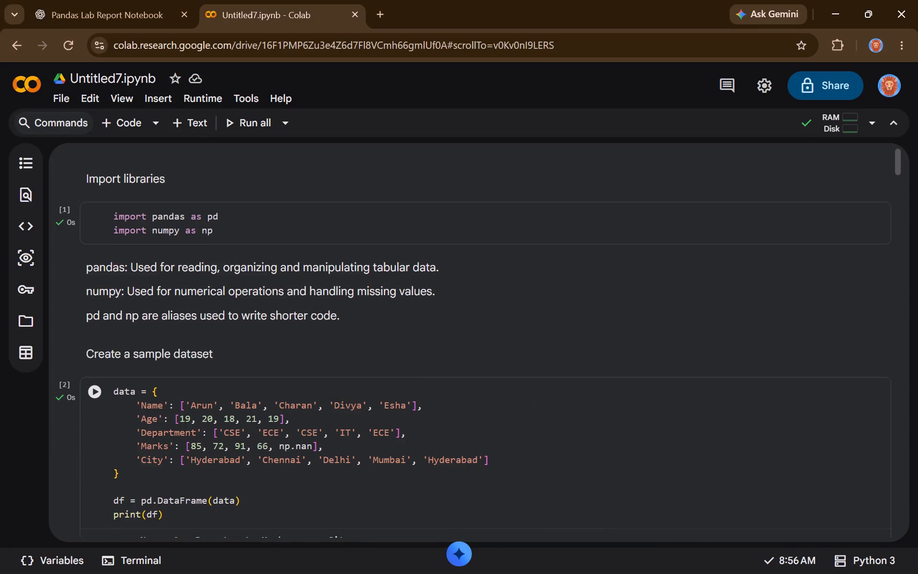
pyautogui.scroll(-3, 580, 431)
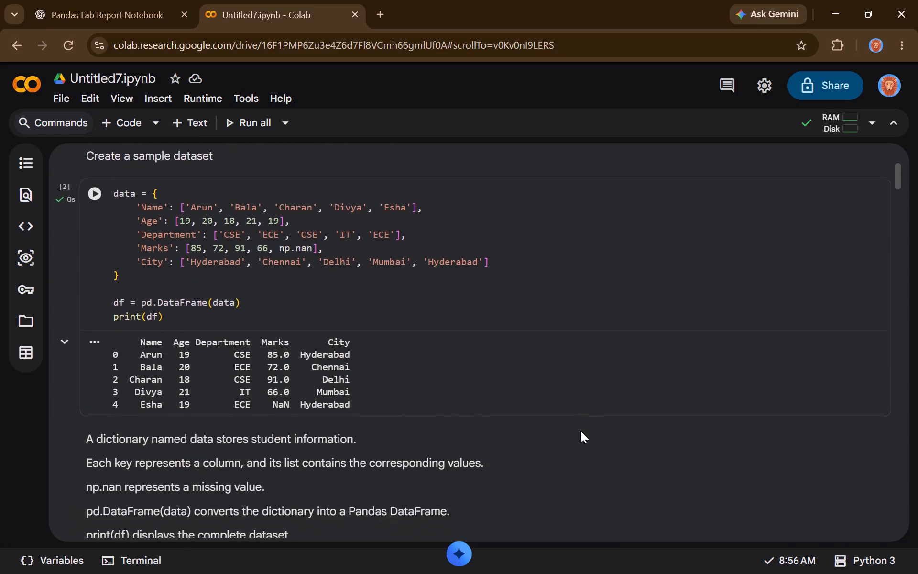
pyautogui.scroll(-5, 580, 431)
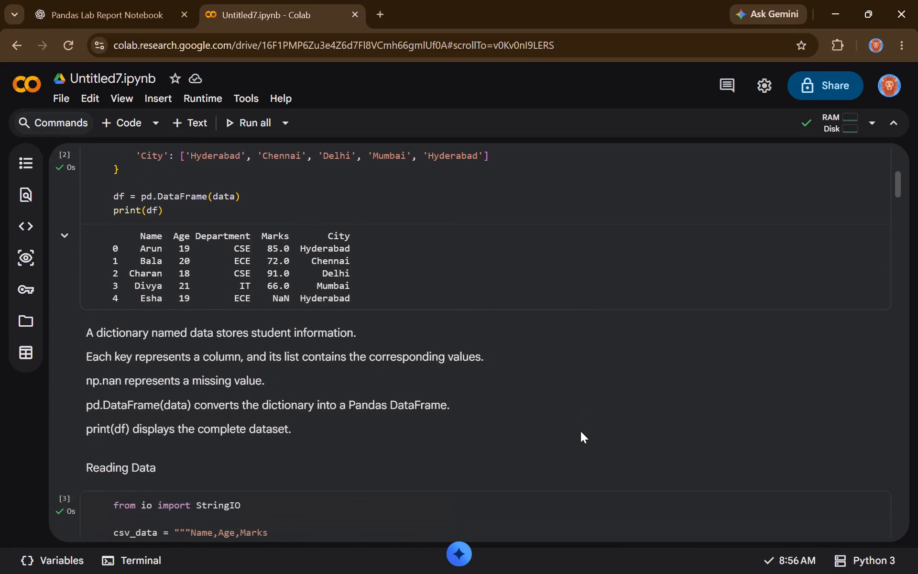
pyautogui.scroll(-1, 580, 431)
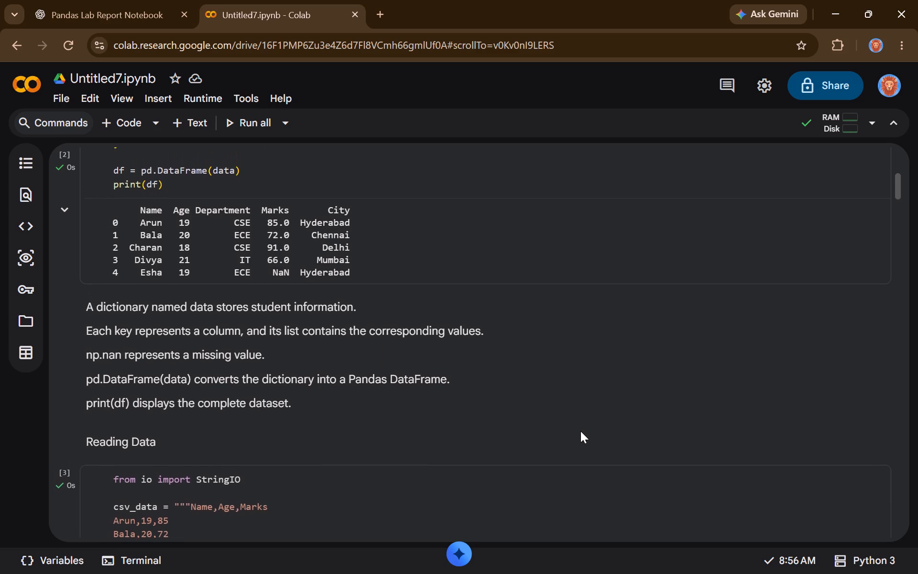
pyautogui.scroll(-1, 580, 431)
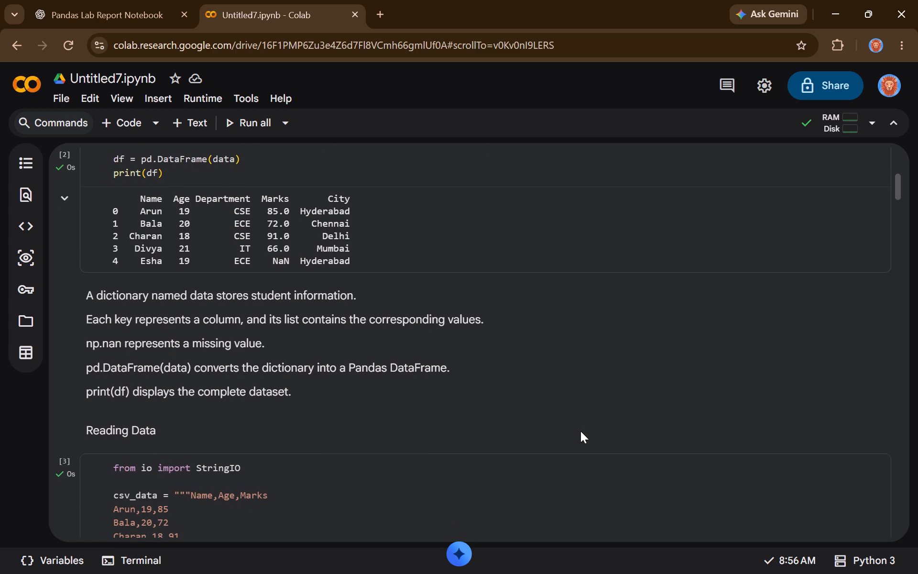
pyautogui.scroll(-1, 580, 431)
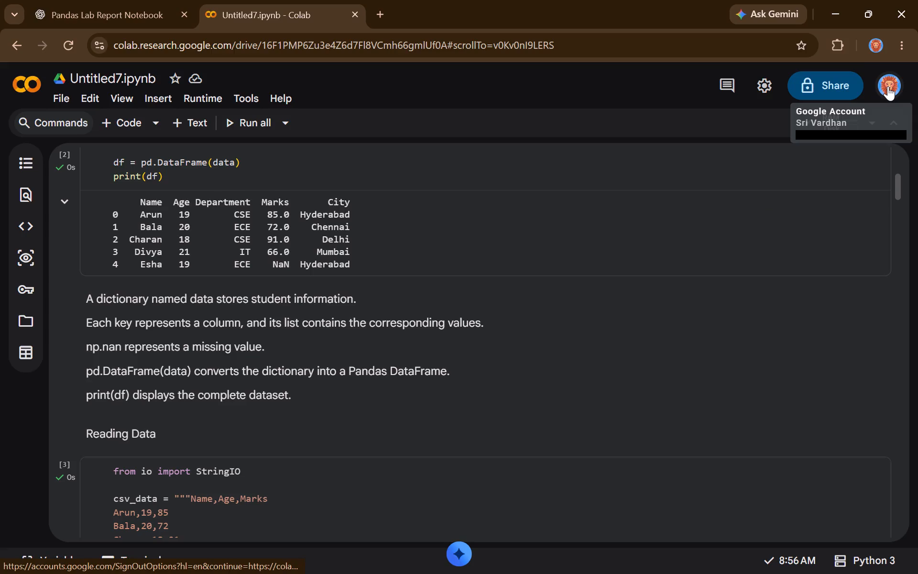
pyautogui.press('shift+super+s')
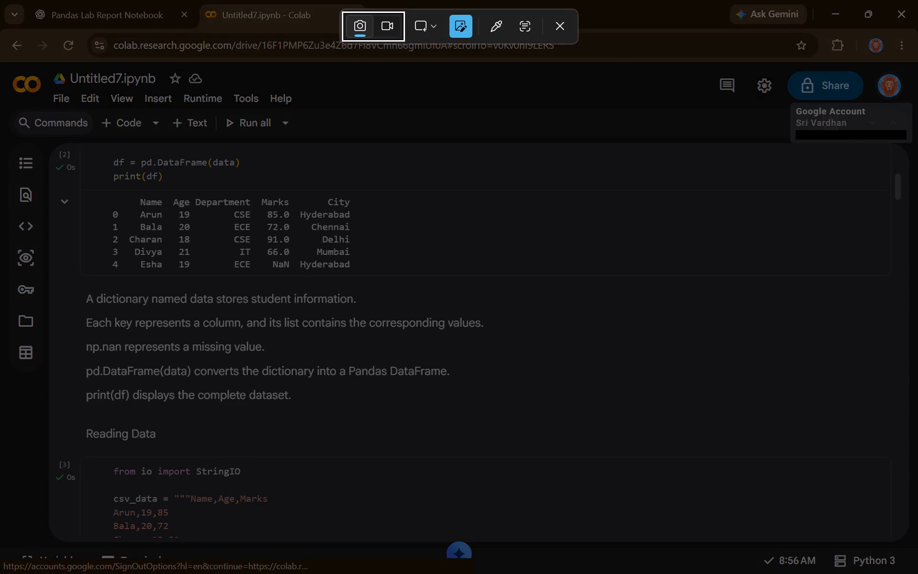
pyautogui.moveTo(0, 61); pyautogui.dragTo(917, 573)
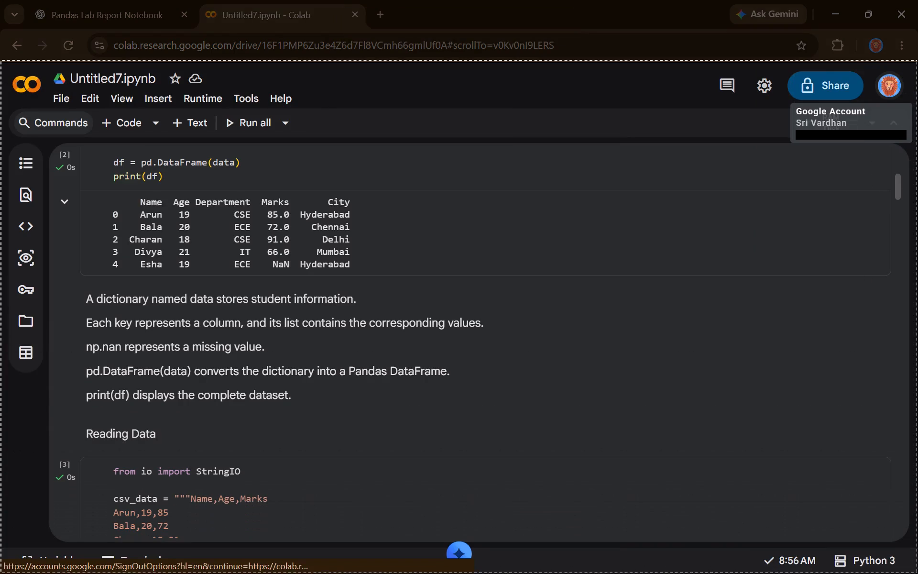
pyautogui.moveTo(917, 573); pyautogui.dragTo(917, 536)
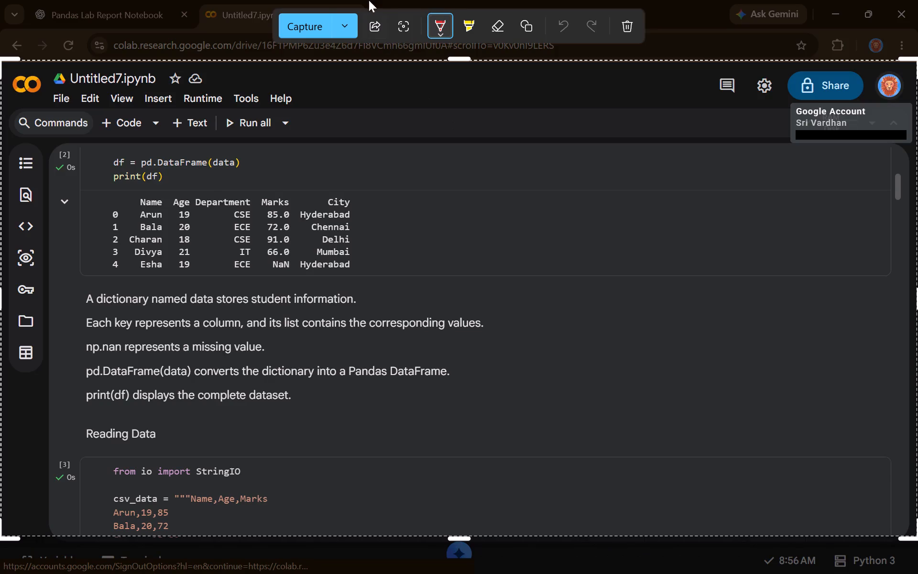
pyautogui.click(312, 27)
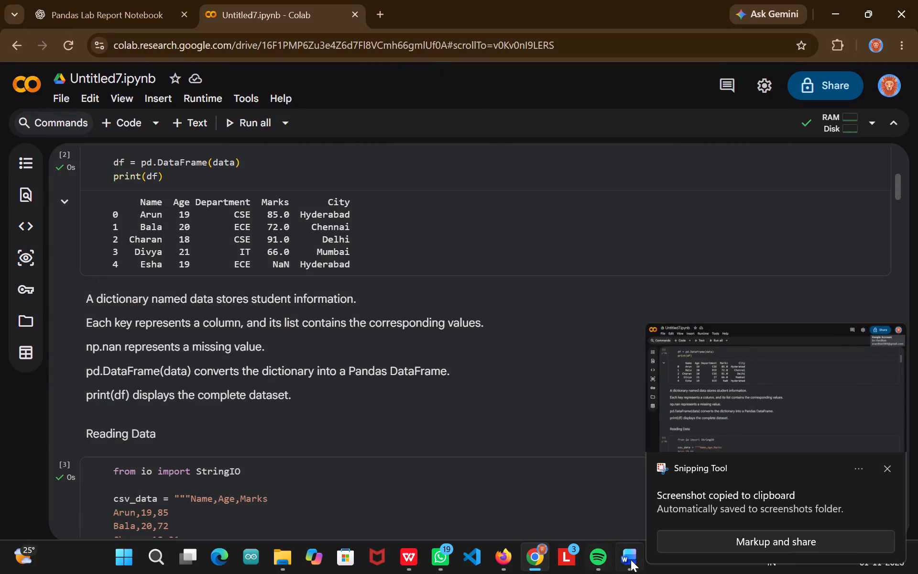
# Back in the Word lab report, insert the newly captured screenshot from the Gallery below the first picture.
pyautogui.click(618, 494)
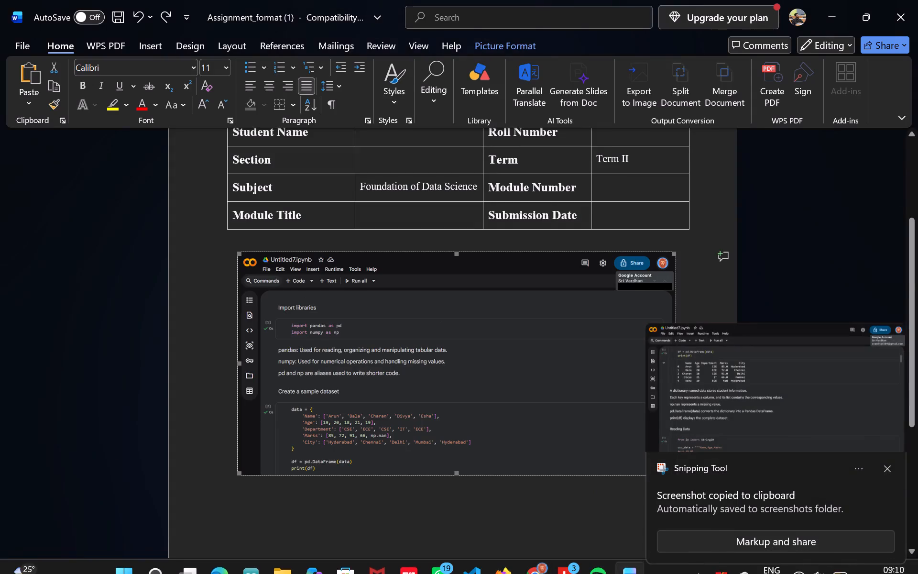
pyautogui.scroll(-1, 376, 497)
pyautogui.click(244, 392)
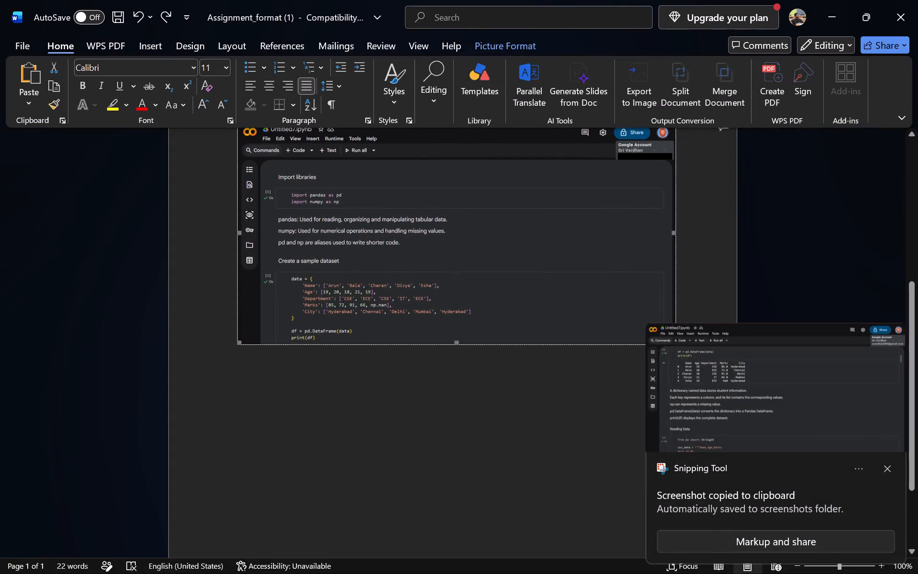
pyautogui.click(244, 392)
pyautogui.click(885, 469)
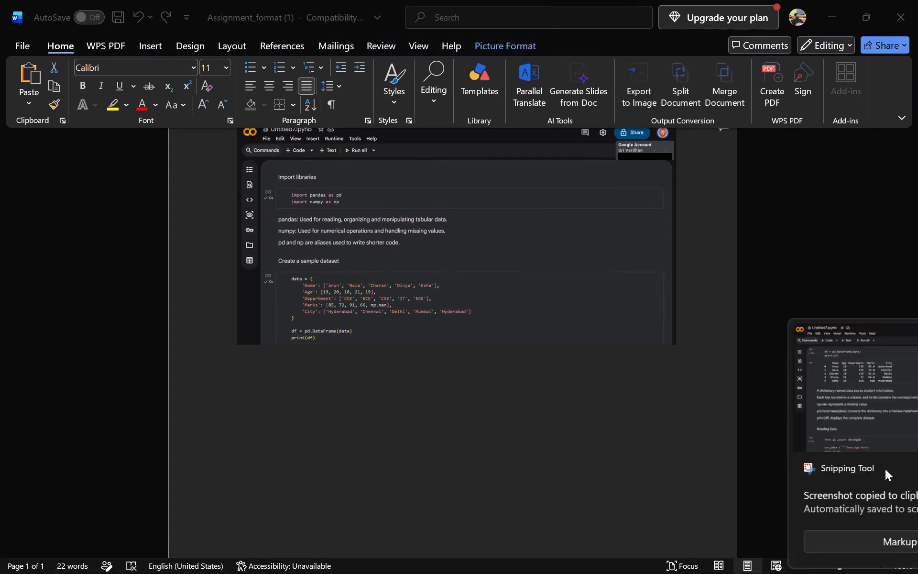
pyautogui.doubleClick(248, 404)
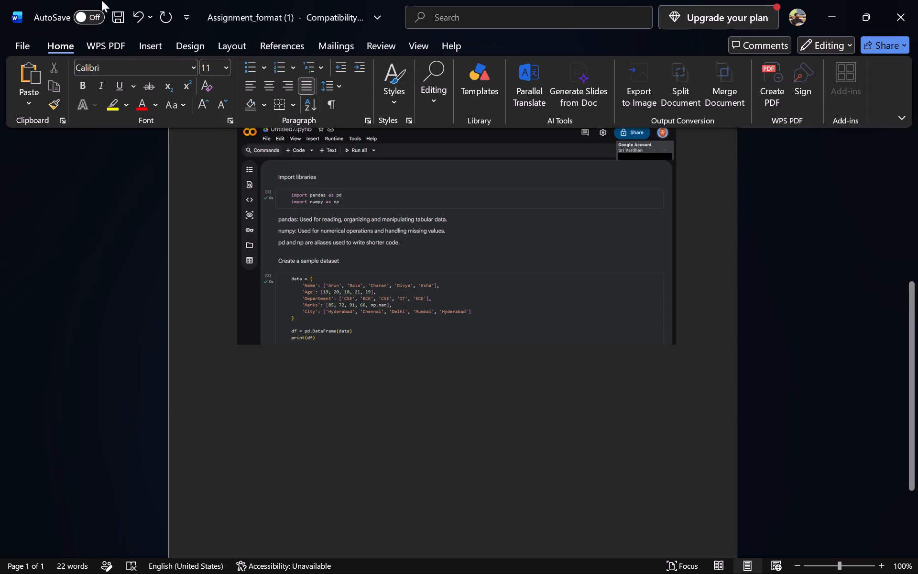
pyautogui.click(151, 52)
pyautogui.click(154, 88)
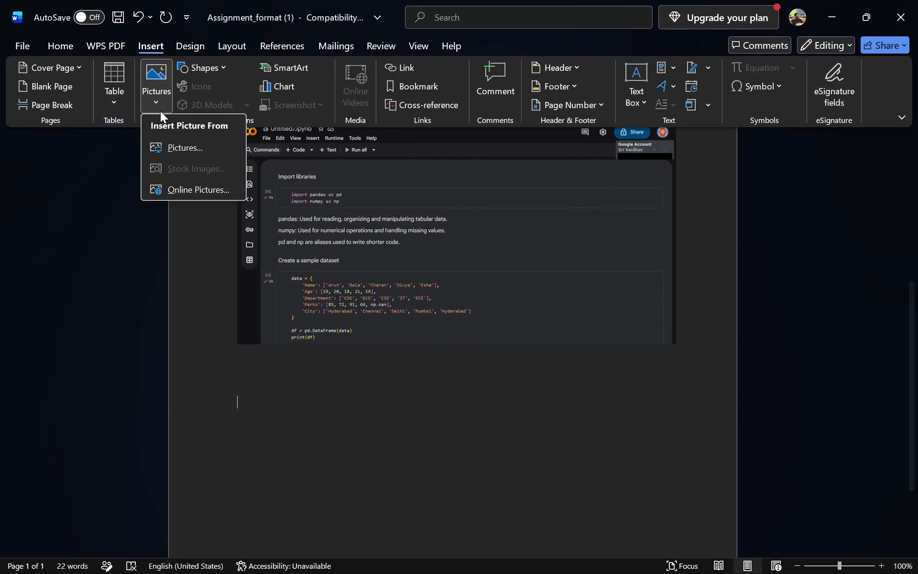
pyautogui.click(173, 135)
pyautogui.click(179, 141)
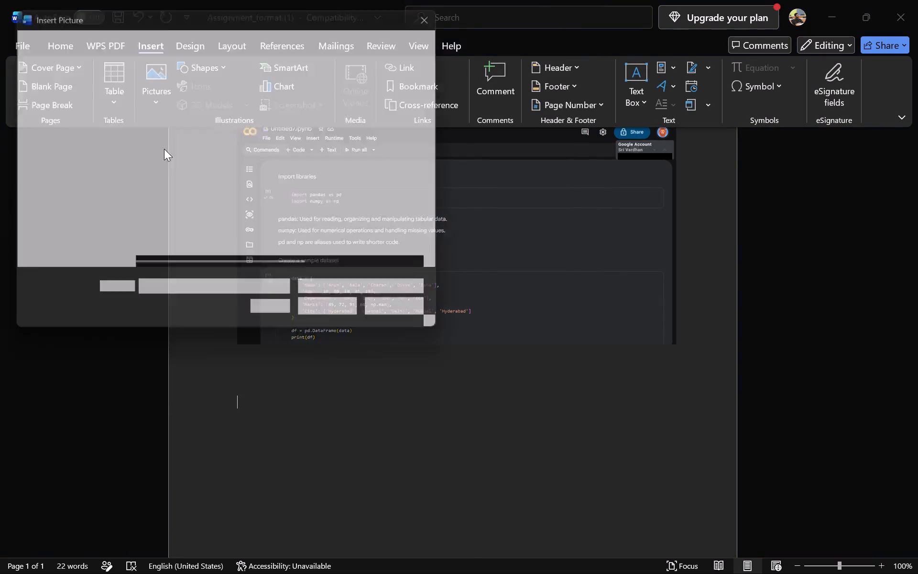
pyautogui.scroll(4, 65, 123)
pyautogui.click(70, 124)
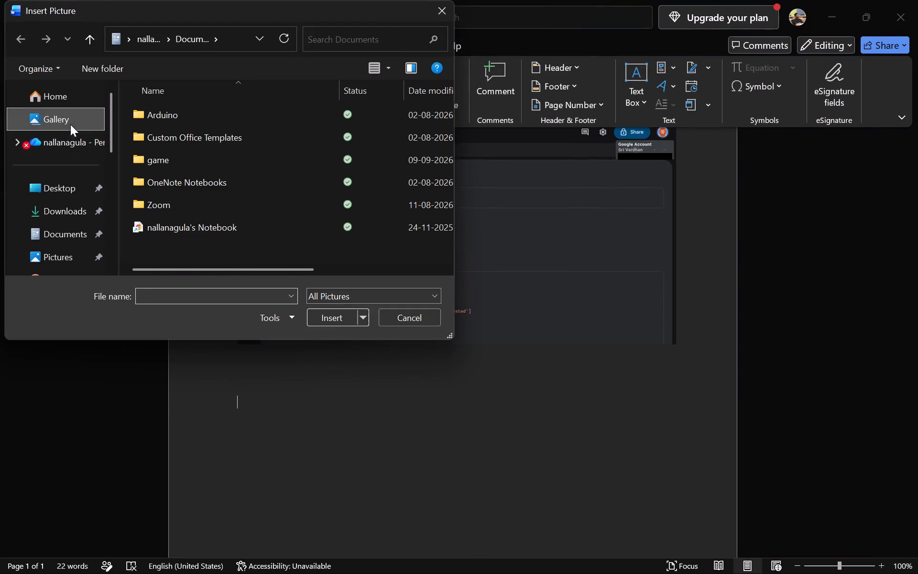
pyautogui.doubleClick(168, 131)
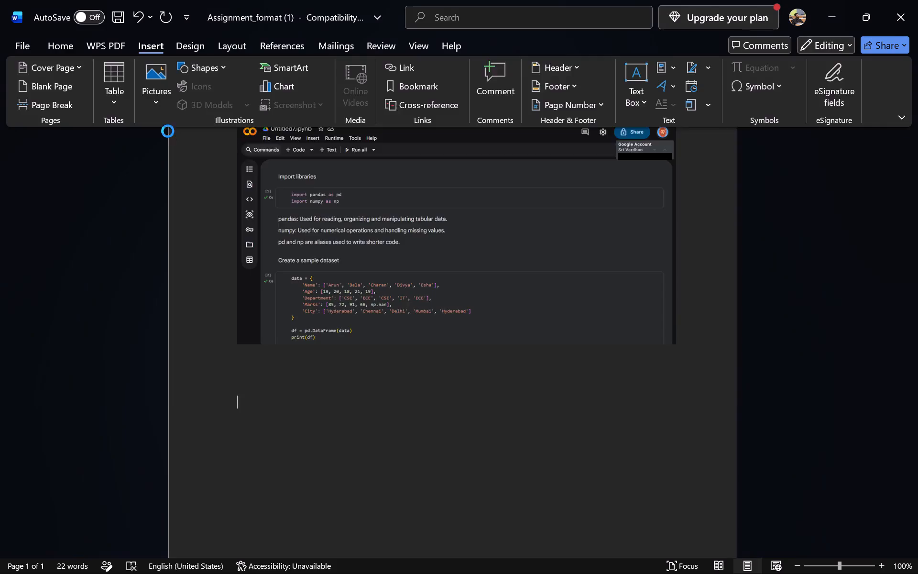
# Add four blank lines near the bottom of page 1, ahead of the second screenshot.
pyautogui.scroll(1, 366, 293)
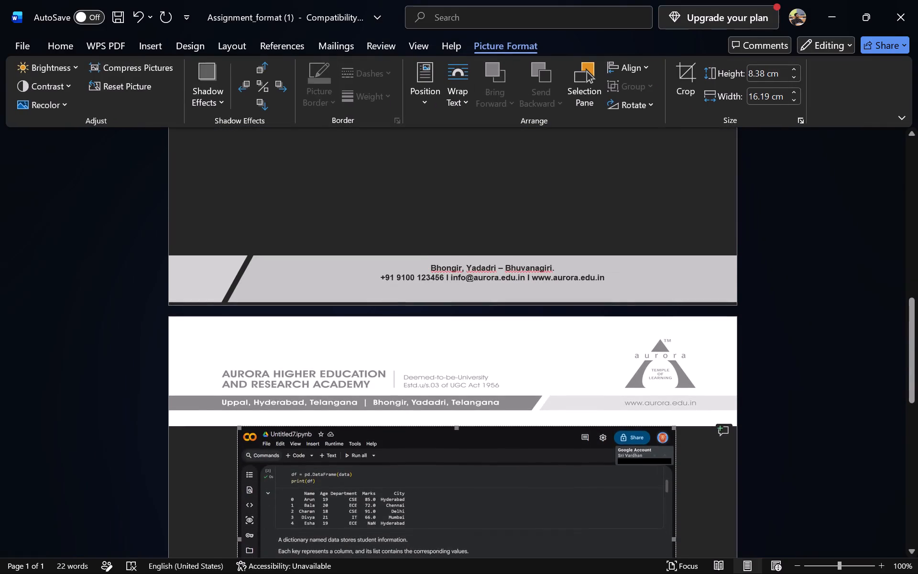
pyautogui.doubleClick(282, 219)
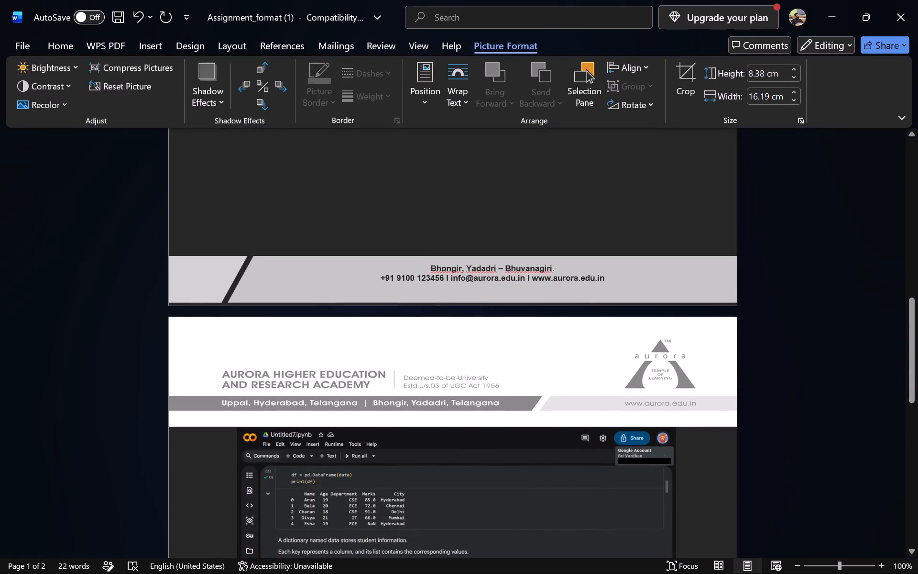
pyautogui.press('Return')
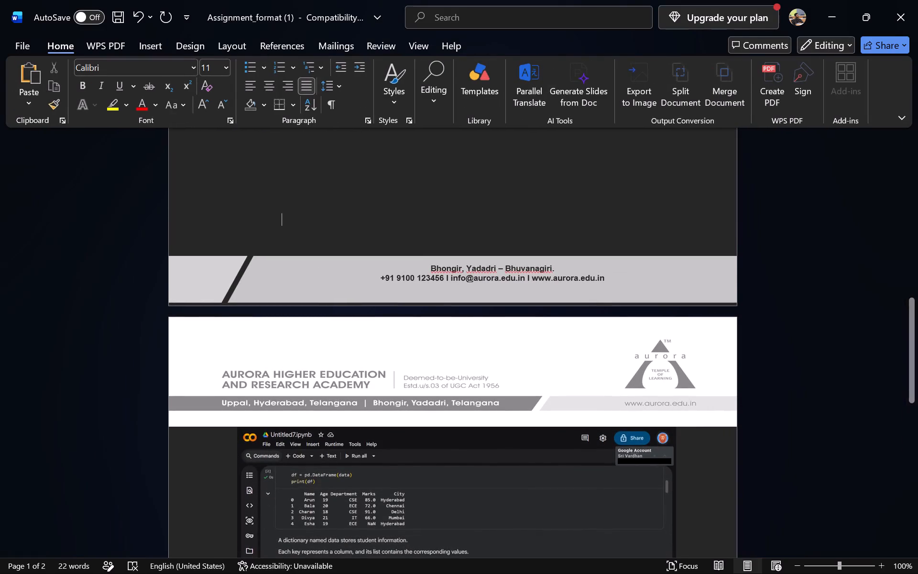
pyautogui.press('Return')
pyautogui.press('Return')
pyautogui.press('Return')
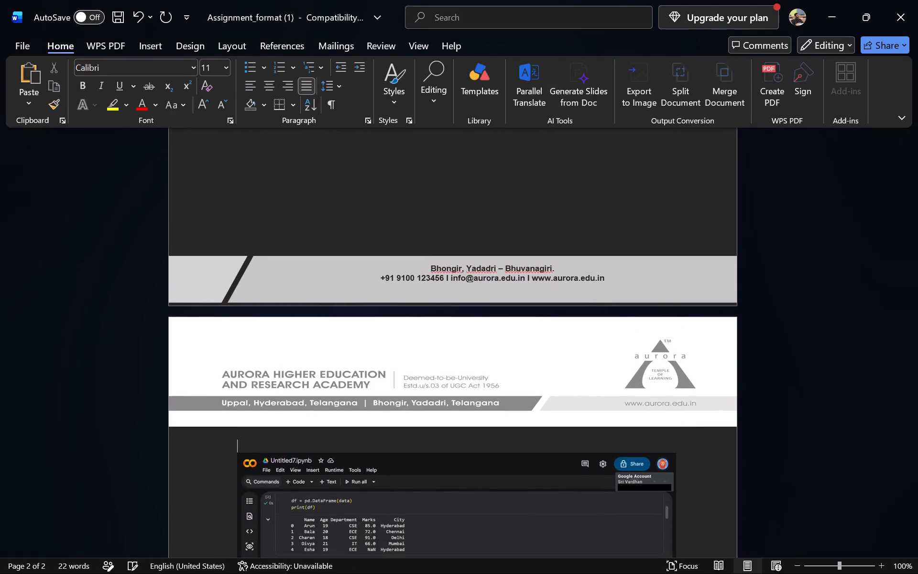
# Place the cursor below the second screenshot on page 2.
pyautogui.scroll(-3, 255, 220)
pyautogui.click(247, 327)
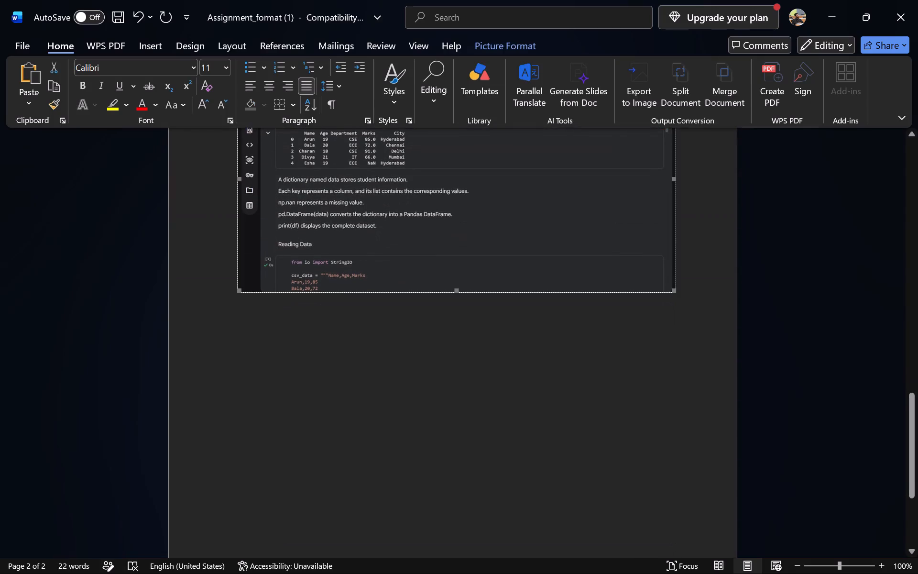
pyautogui.doubleClick(247, 327)
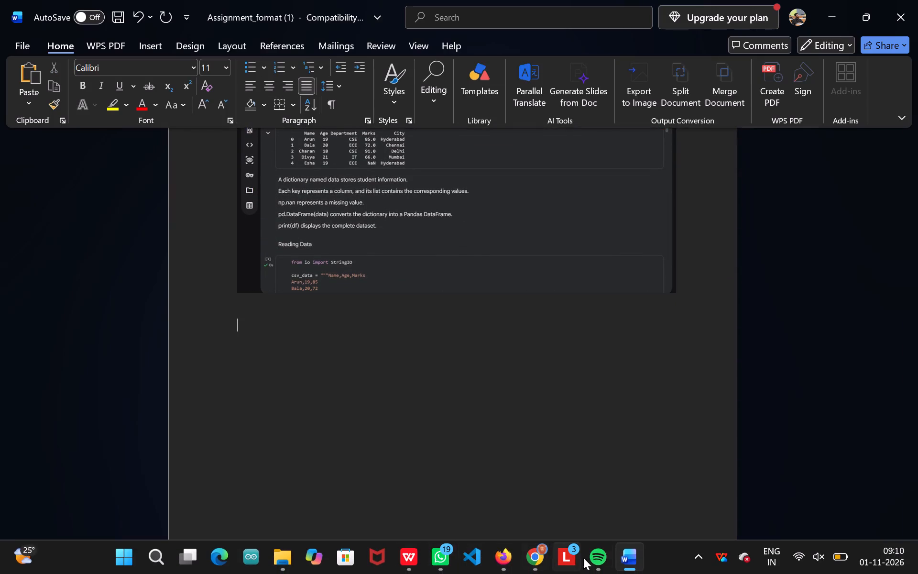
# Switch to Chrome and capture the Colab area below the address bar, showing the Reading Data code from Charan,18,91 through df.info().
pyautogui.click(522, 476)
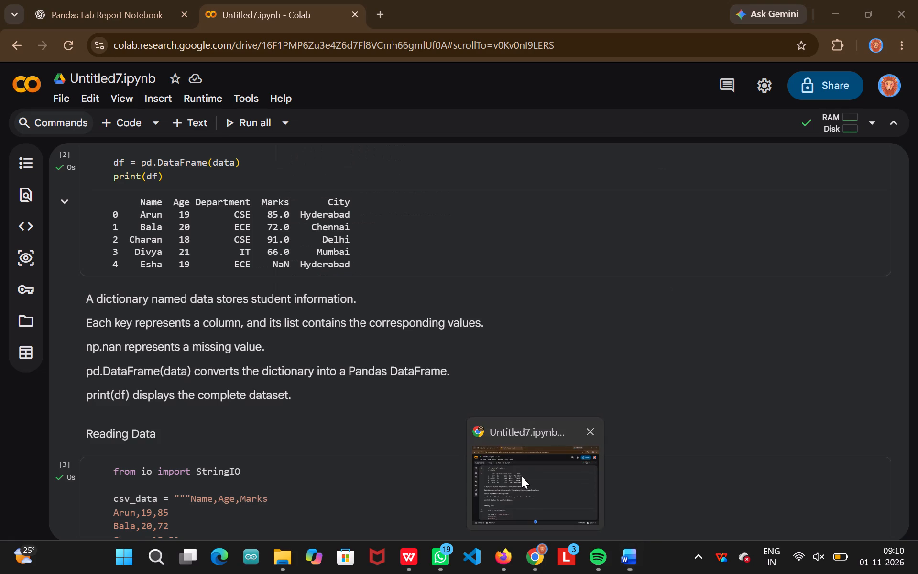
pyautogui.scroll(-3, 484, 378)
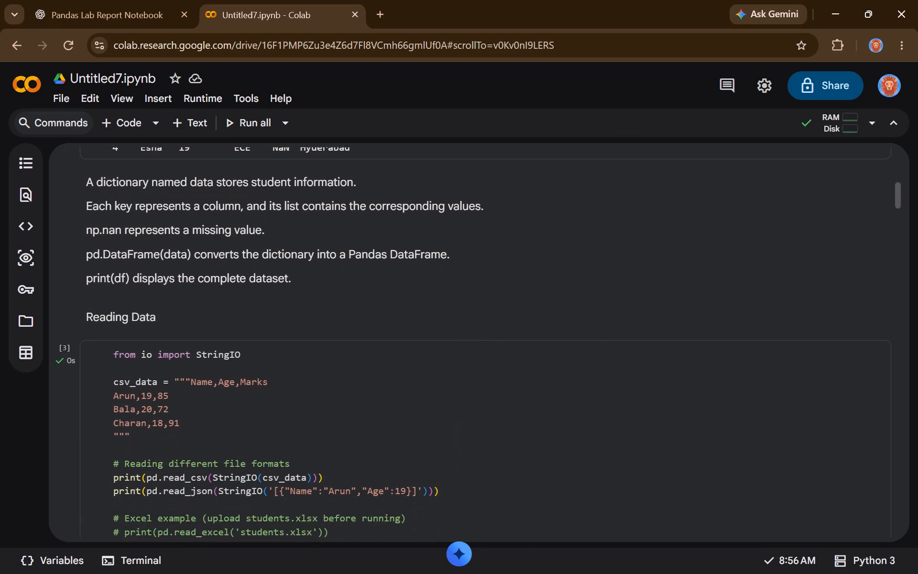
pyautogui.scroll(-4, 484, 378)
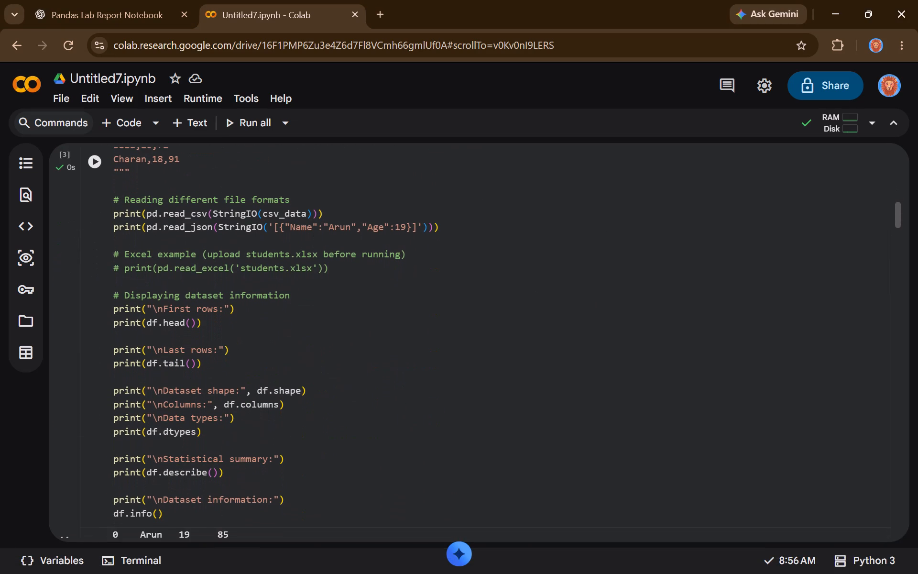
pyautogui.scroll(-1, 484, 378)
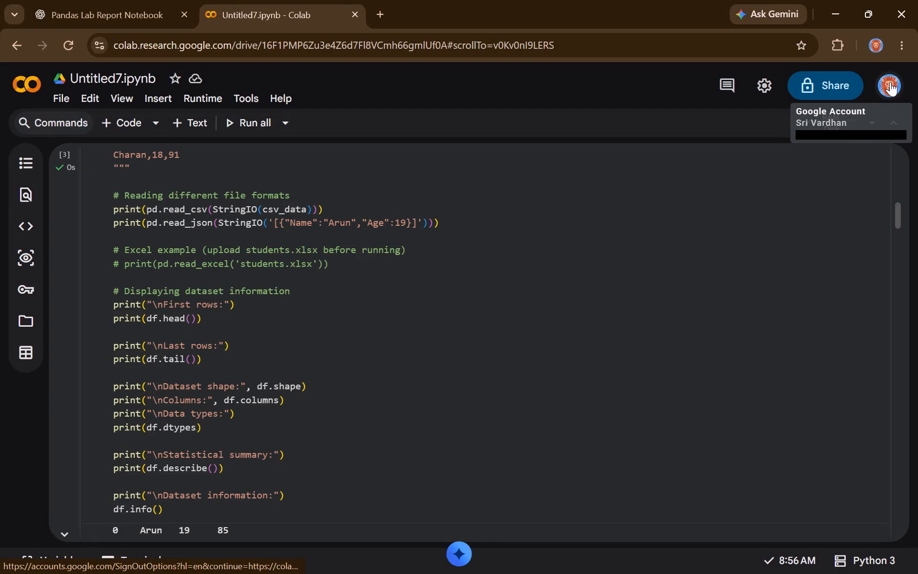
pyautogui.press('shift+super+s')
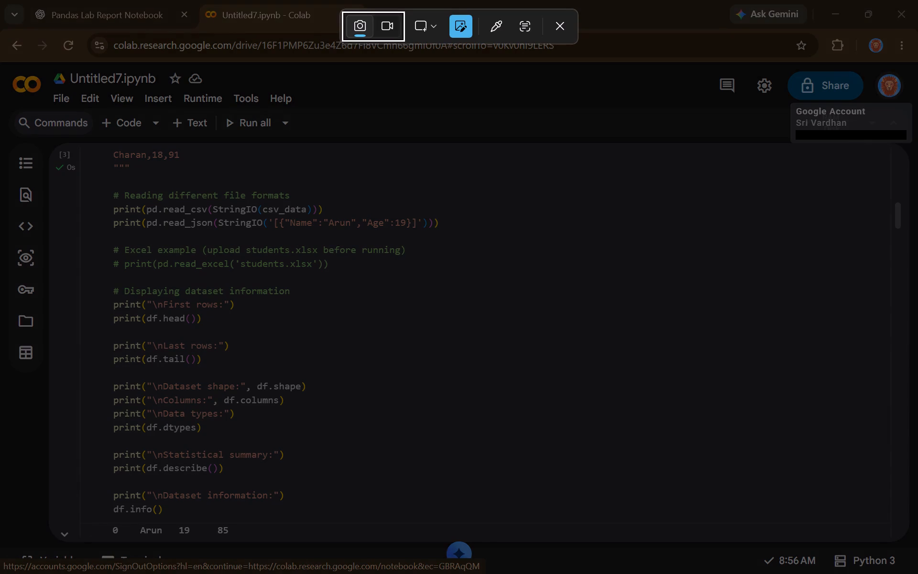
pyautogui.moveTo(0, 61); pyautogui.dragTo(261, 106)
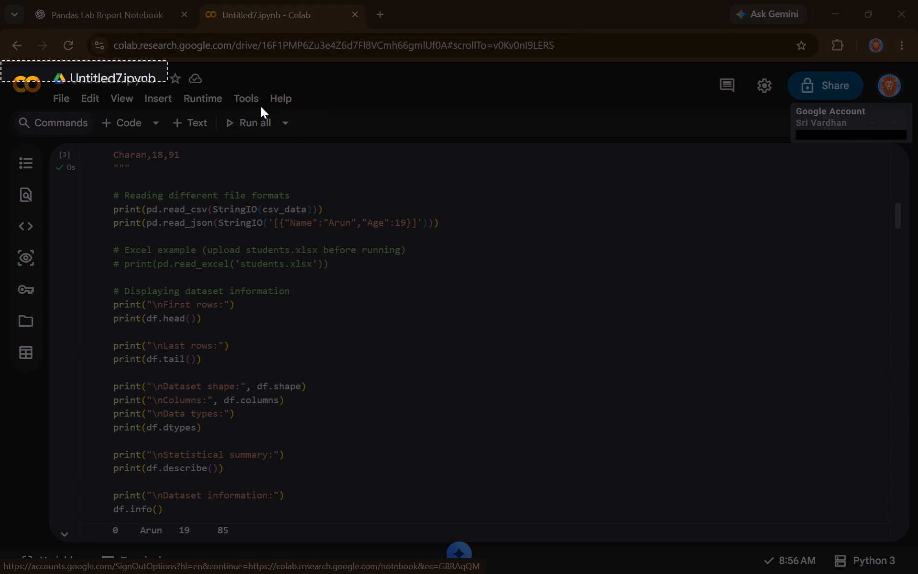
pyautogui.moveTo(261, 106); pyautogui.dragTo(917, 573)
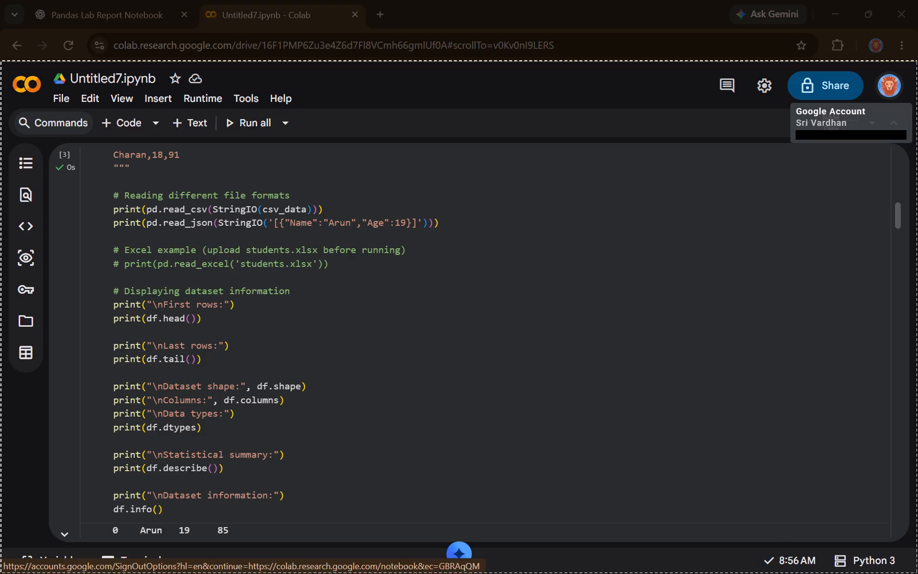
pyautogui.moveTo(917, 573); pyautogui.dragTo(917, 523)
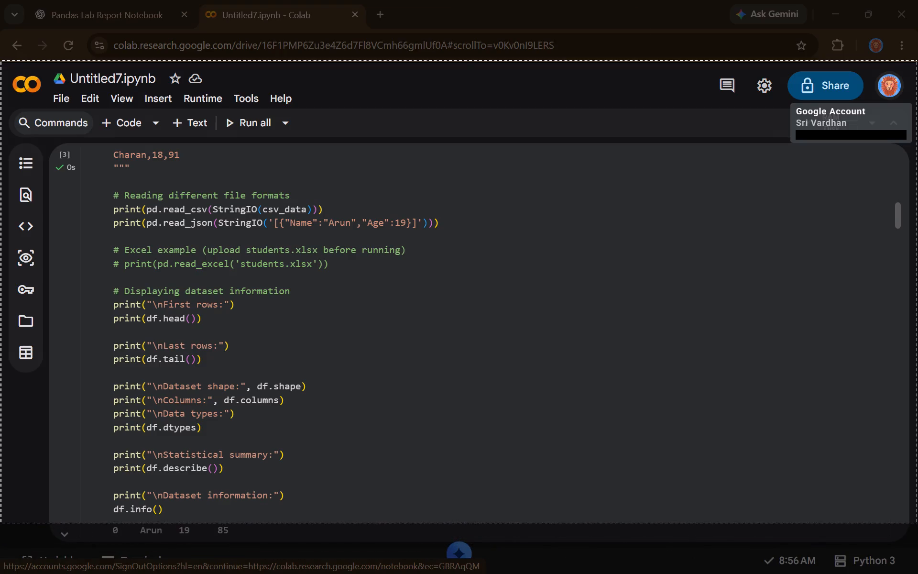
pyautogui.click(298, 29)
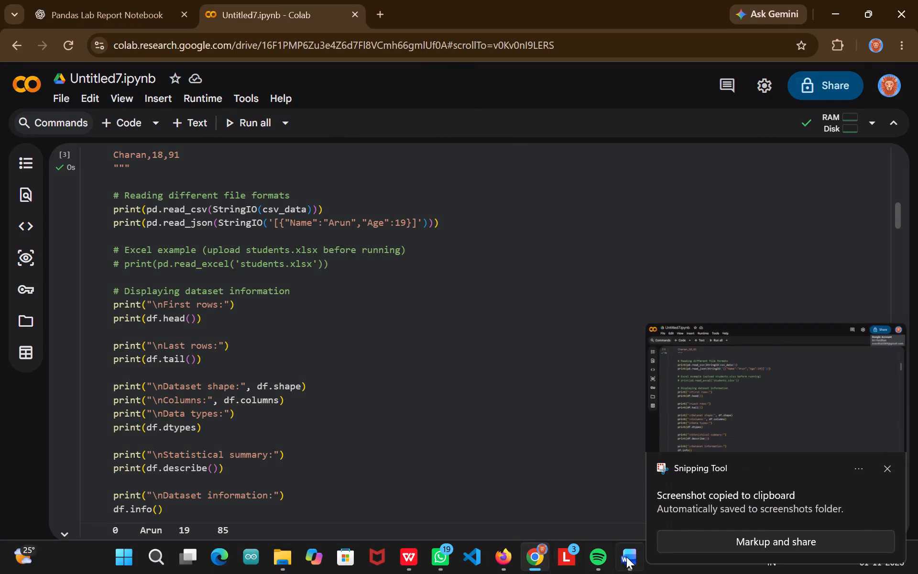
# Back in the Word lab report, insert the newest screenshot from the Gallery below the second screenshot on page 2.
pyautogui.click(623, 503)
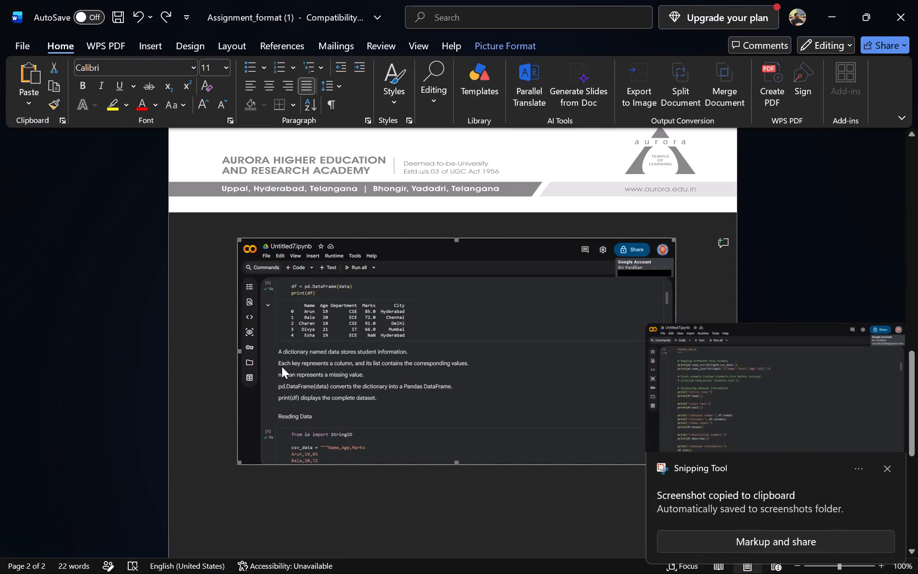
pyautogui.click(244, 507)
pyautogui.doubleClick(244, 507)
pyautogui.click(151, 40)
pyautogui.click(148, 92)
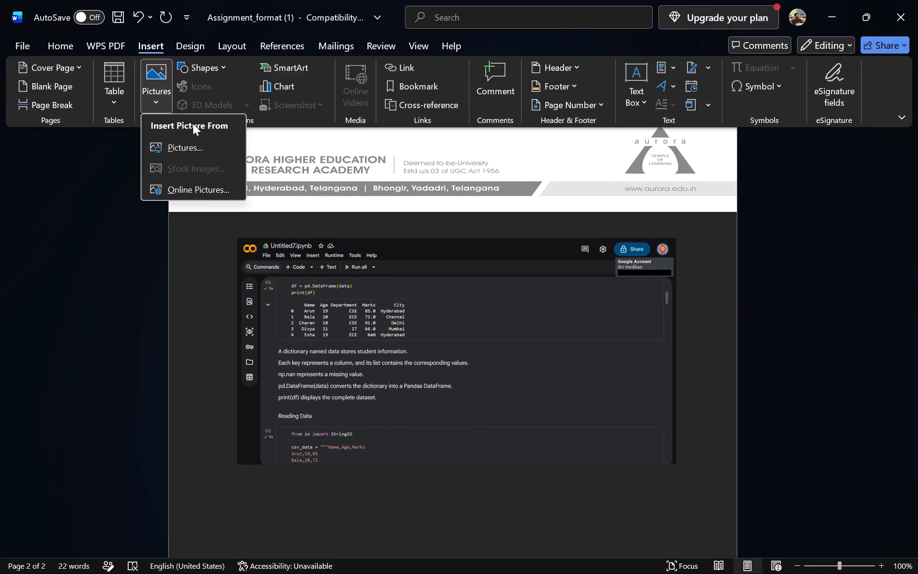
pyautogui.click(194, 146)
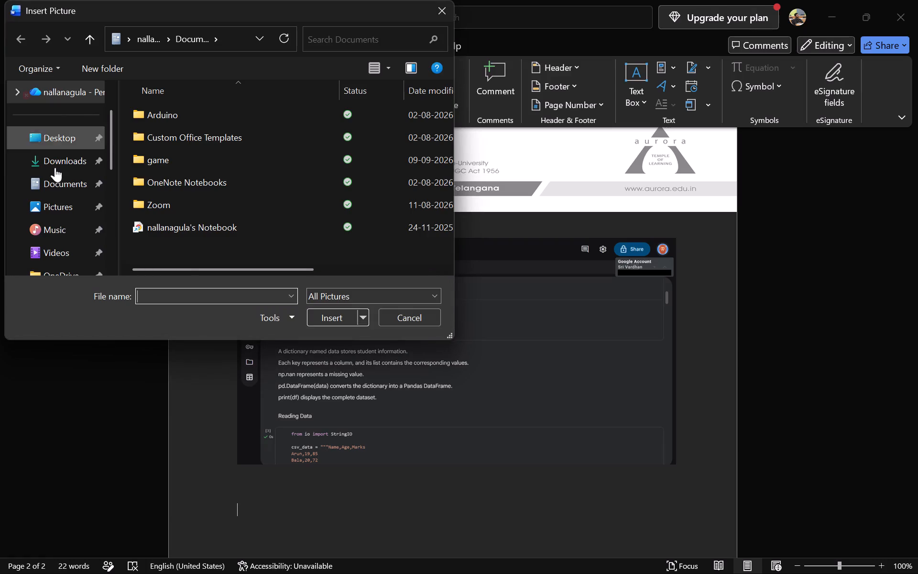
pyautogui.scroll(4, 55, 169)
pyautogui.click(75, 122)
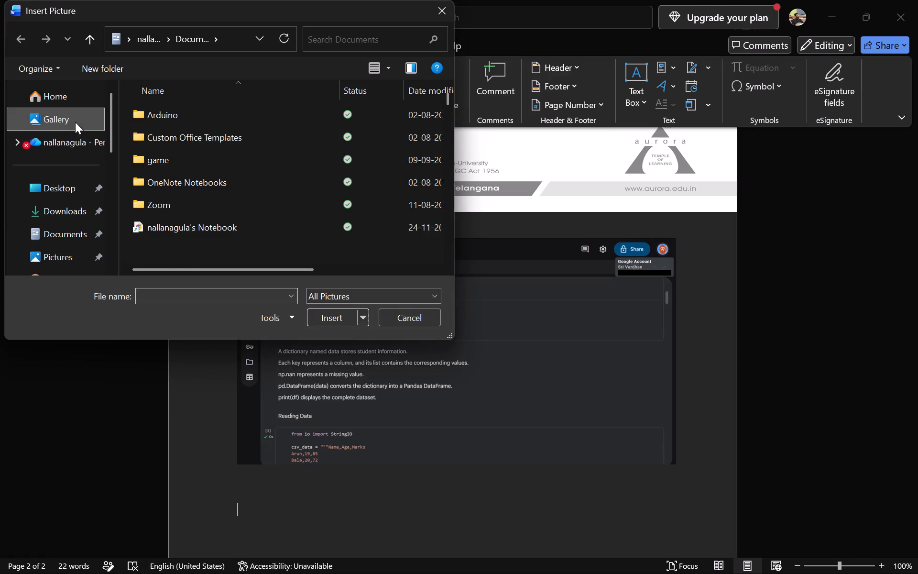
pyautogui.doubleClick(157, 129)
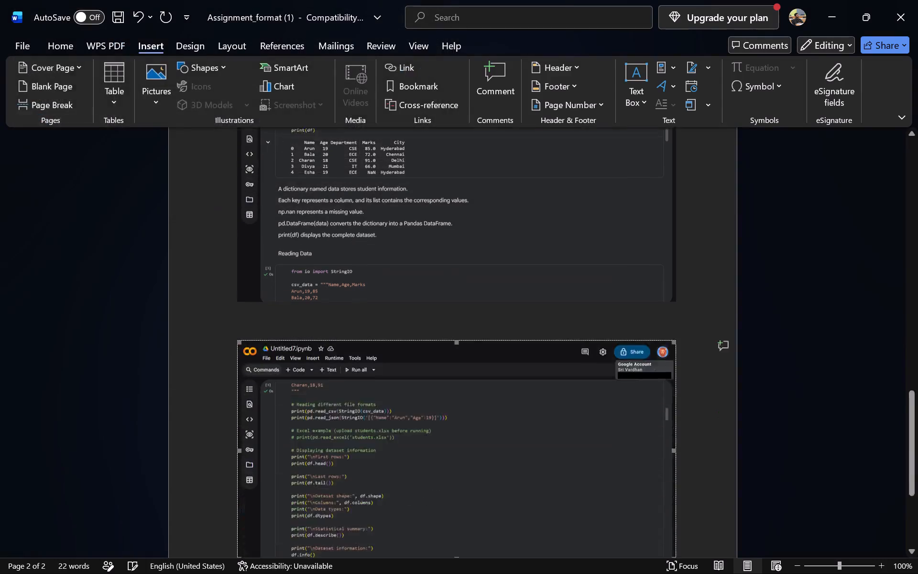
# Add two new lines directly after the third screenshot on page 2.
pyautogui.scroll(-1, 382, 297)
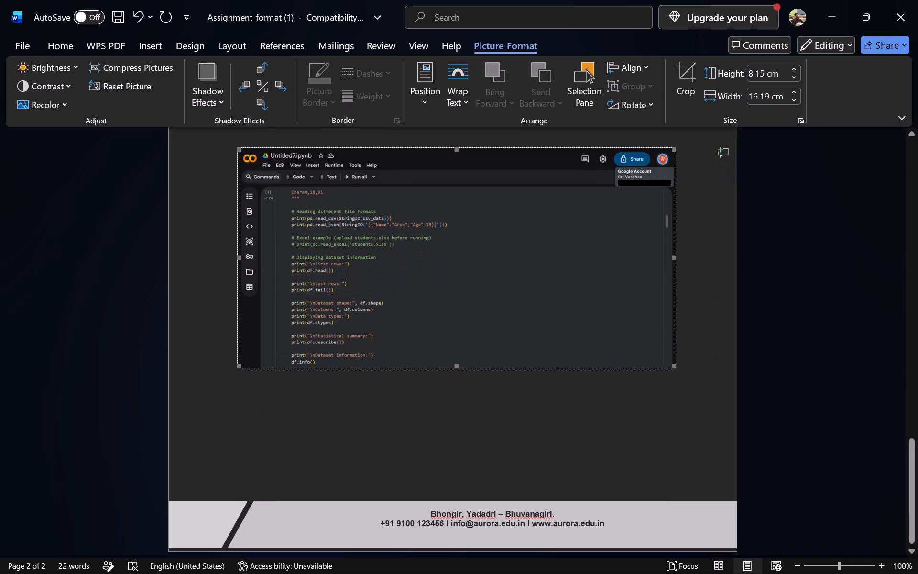
pyautogui.scroll(-1, 269, 473)
pyautogui.scroll(-1, 284, 399)
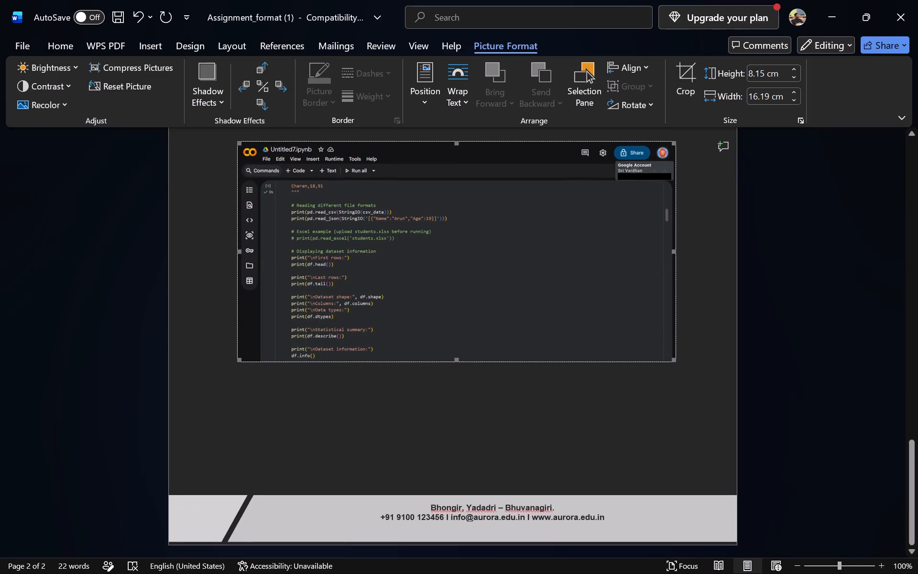
pyautogui.click(699, 370)
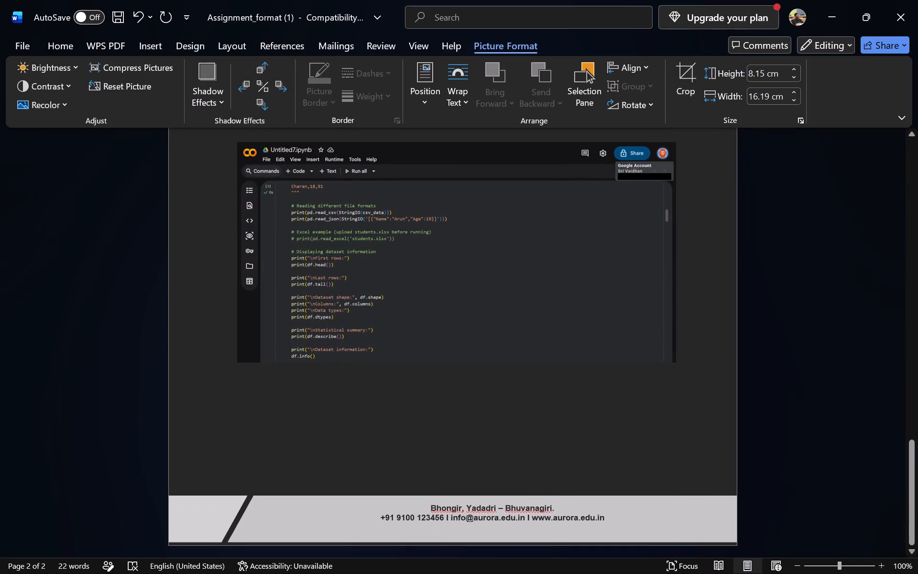
pyautogui.press('Return')
pyautogui.press('Return')
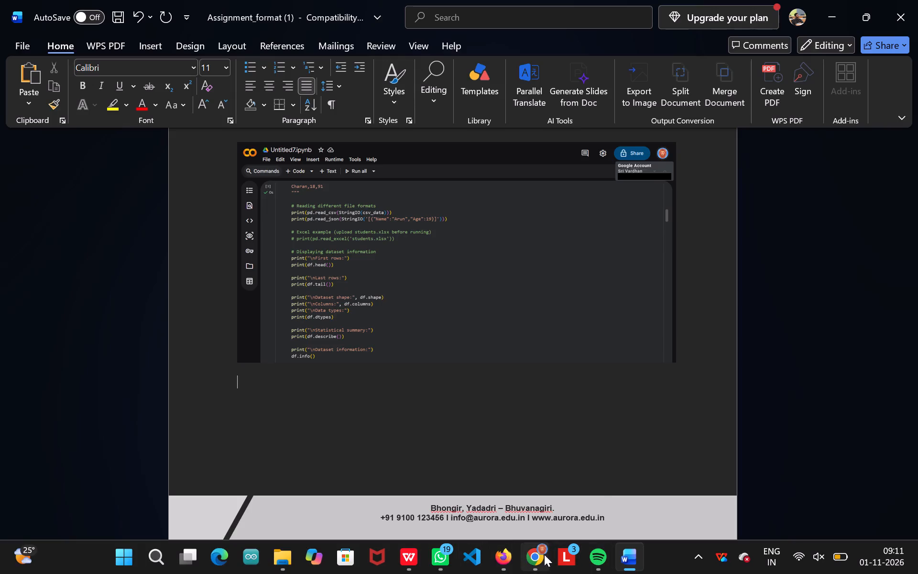
# Switch to Chrome and capture the Colab area below the address bar, showing the output from df.info() down to the Department data type.
pyautogui.click(533, 494)
pyautogui.scroll(-2, 380, 324)
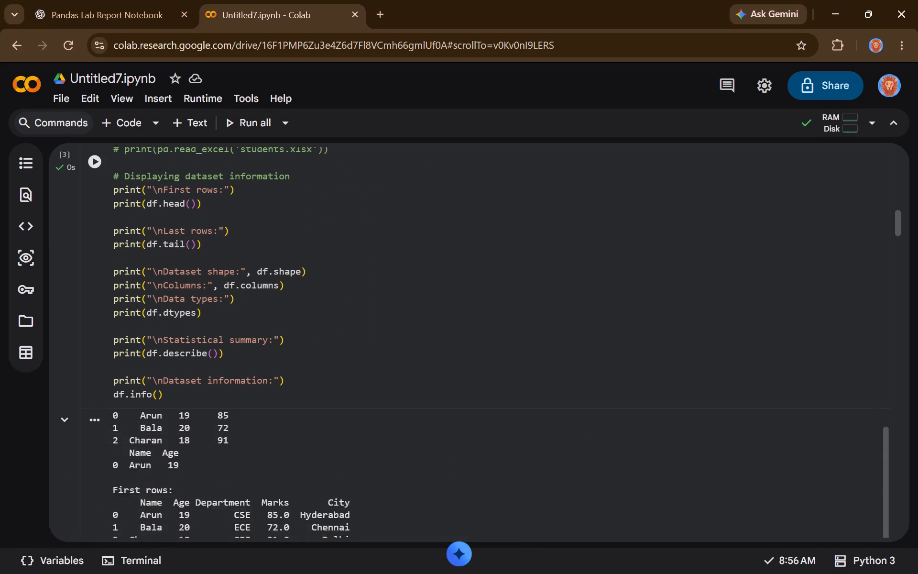
pyautogui.scroll(-4, 380, 324)
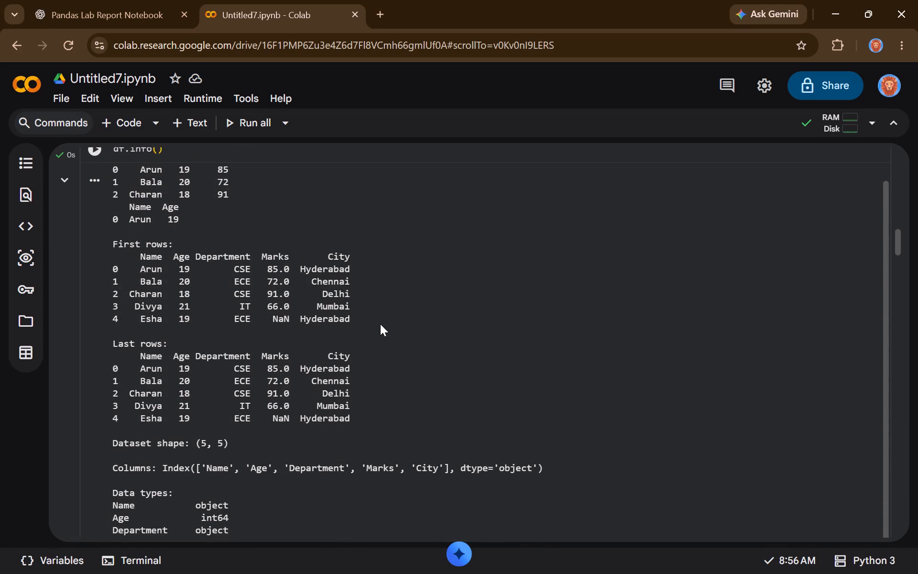
pyautogui.scroll(-2, 380, 324)
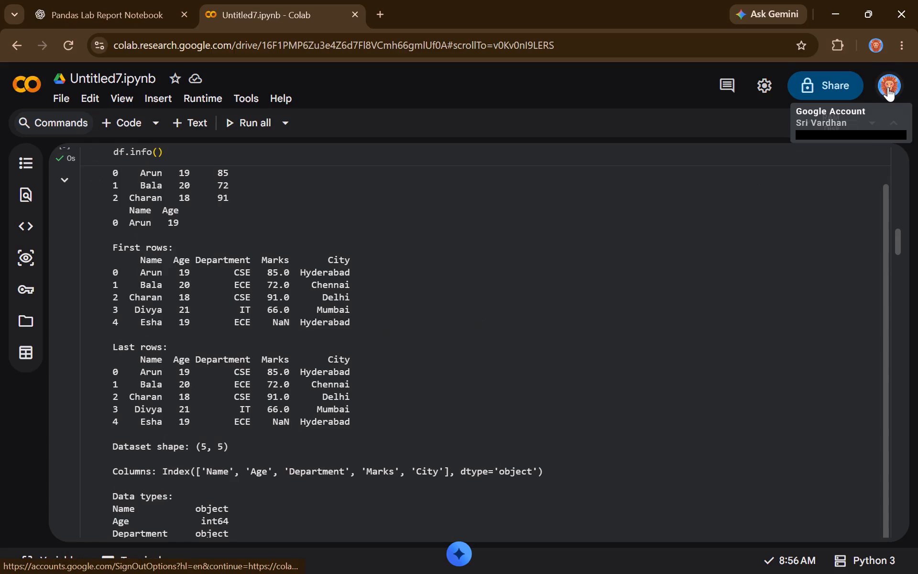
pyautogui.press('shift+super+s')
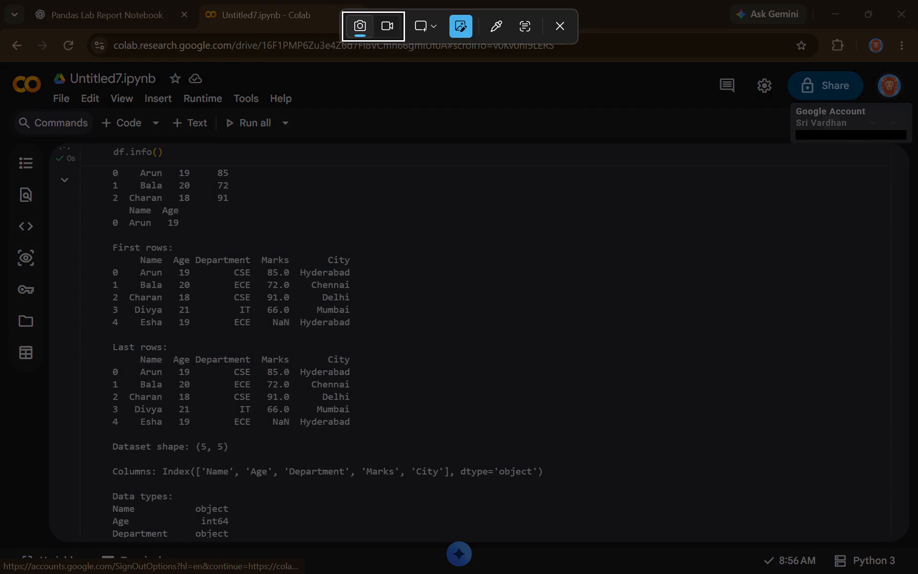
pyautogui.moveTo(0, 62); pyautogui.dragTo(917, 573)
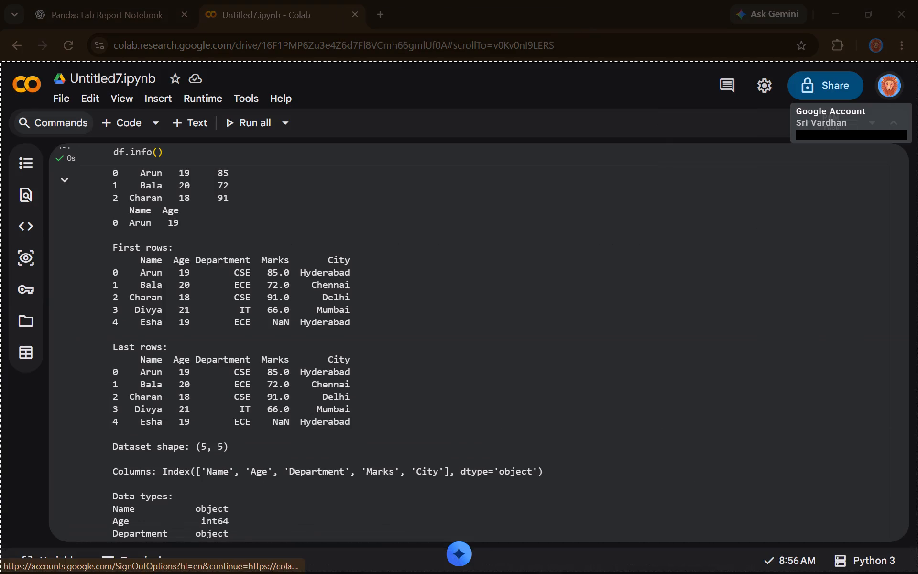
pyautogui.moveTo(917, 573); pyautogui.dragTo(917, 541)
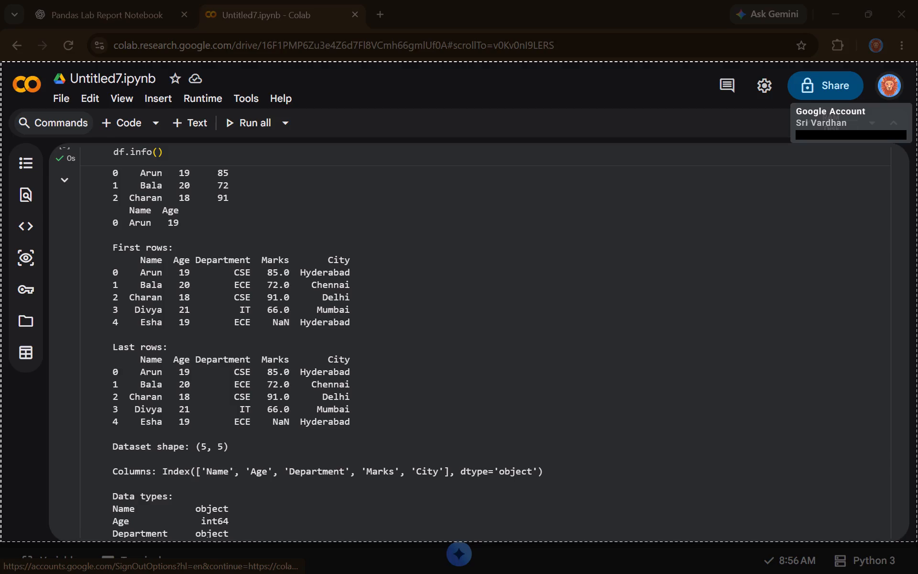
pyautogui.moveTo(917, 541); pyautogui.dragTo(917, 543)
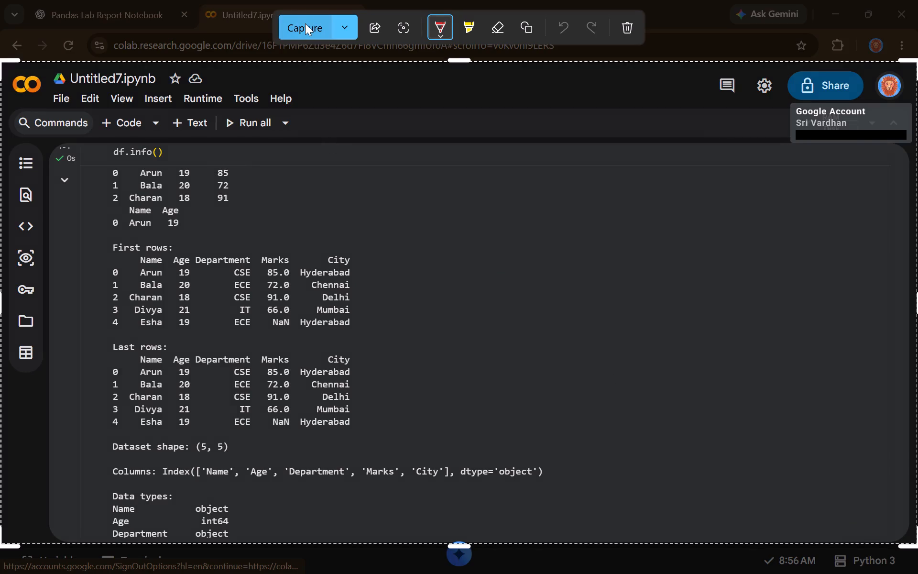
pyautogui.click(305, 23)
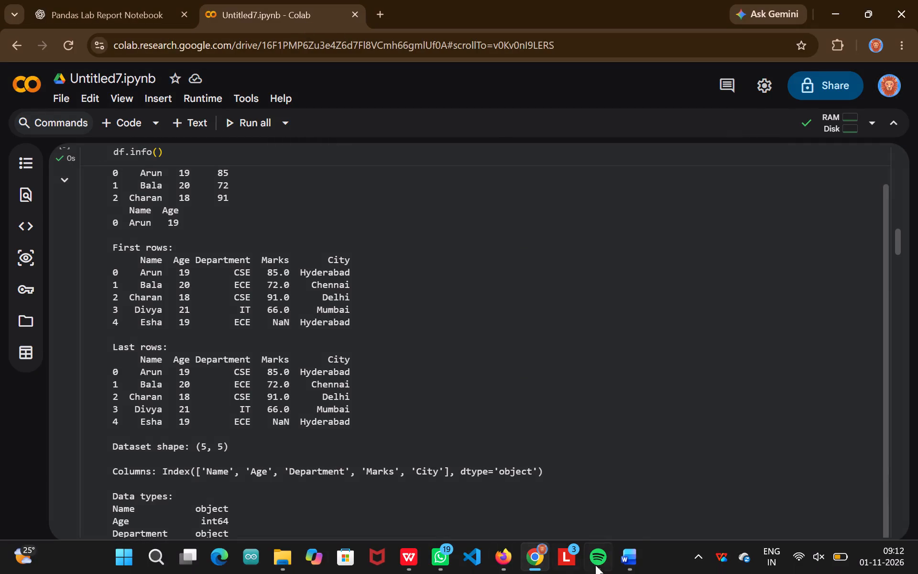
pyautogui.click(620, 481)
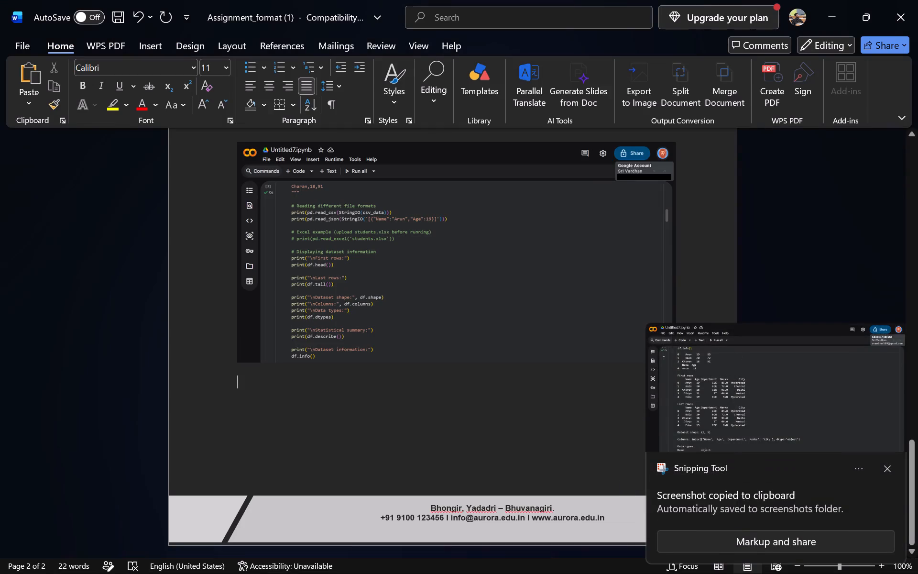
pyautogui.click(147, 36)
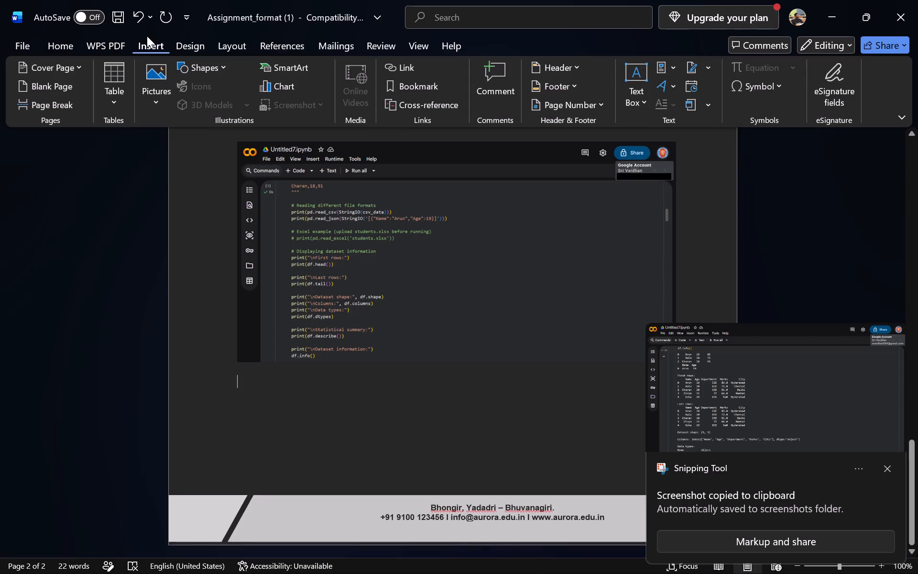
pyautogui.click(157, 102)
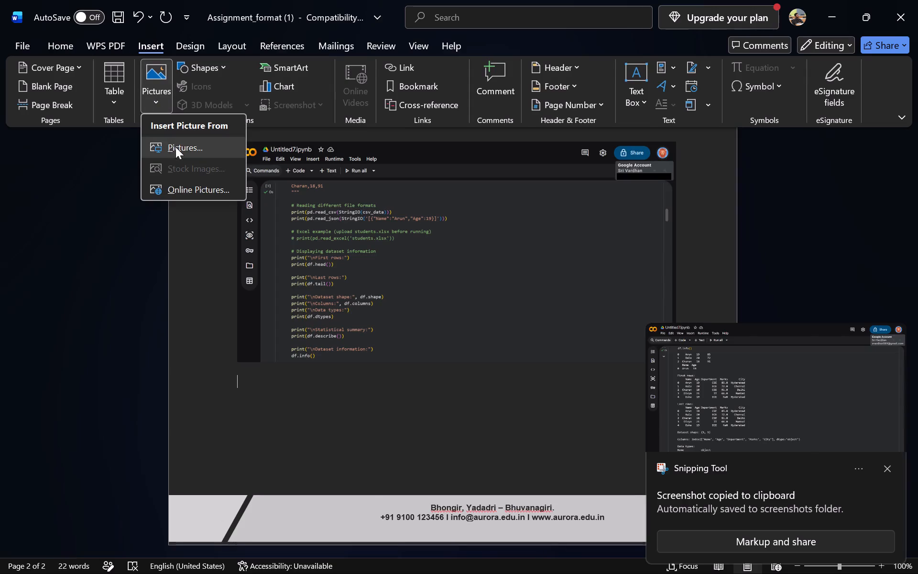
pyautogui.click(175, 147)
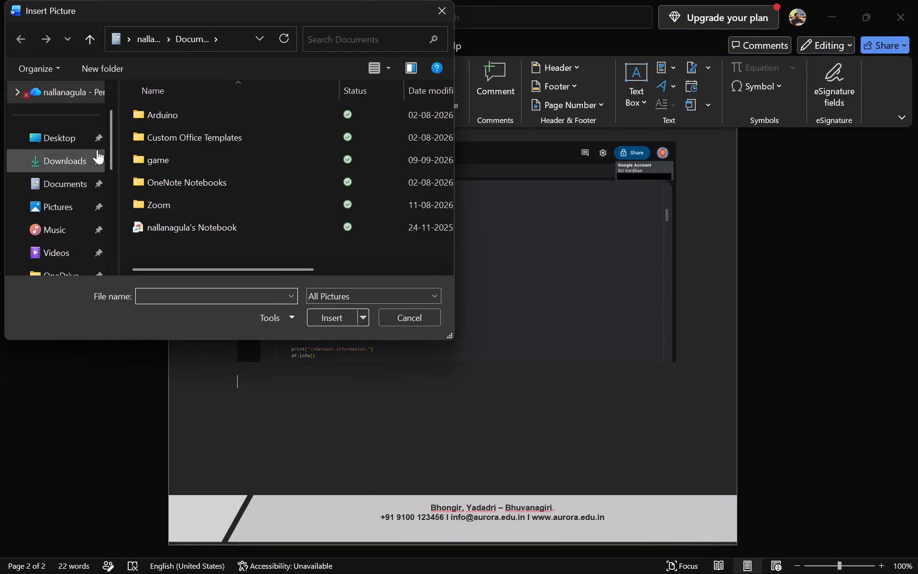
pyautogui.scroll(5, 97, 150)
pyautogui.click(86, 114)
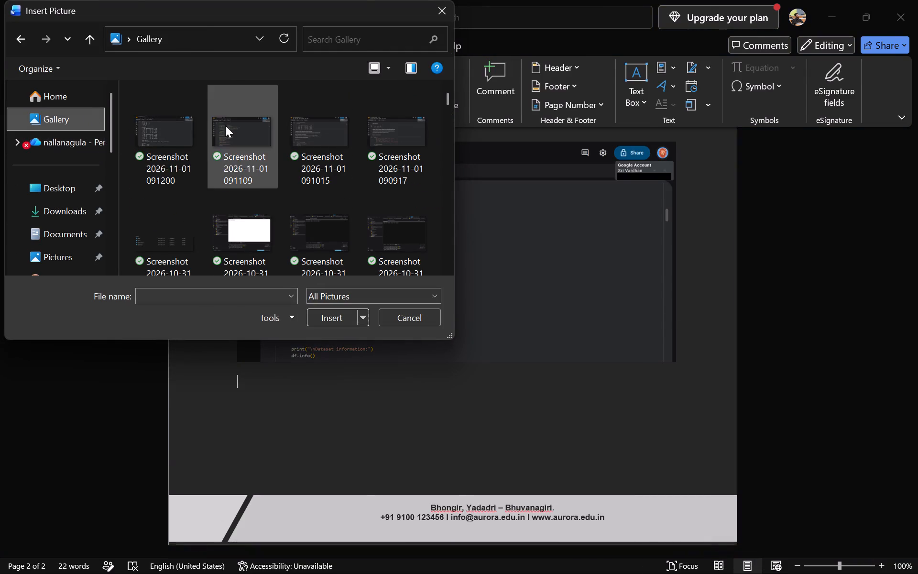
pyautogui.doubleClick(156, 125)
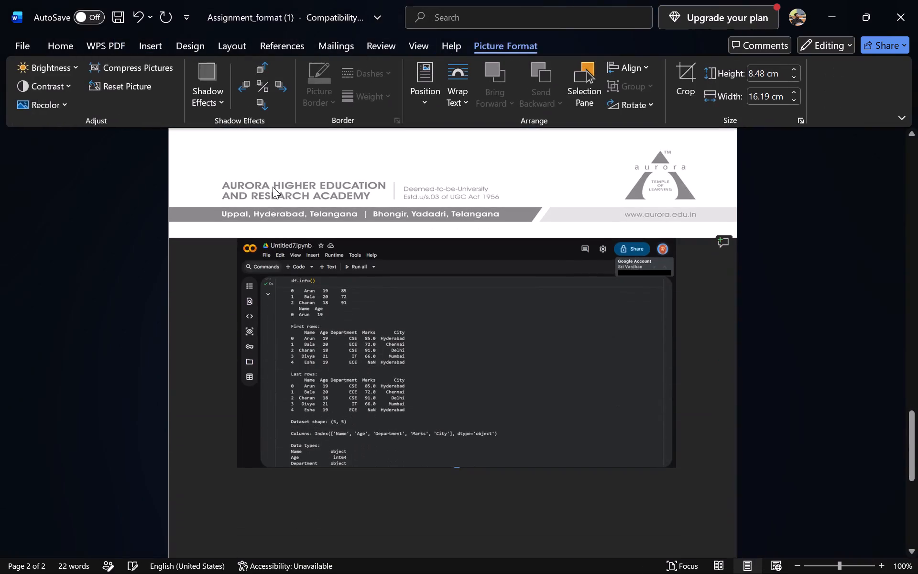
# Add blank lines above the df.info() screenshot so it sits slightly below page 3's header, and place the text cursor beneath it.
pyautogui.scroll(1, 527, 270)
pyautogui.click(251, 232)
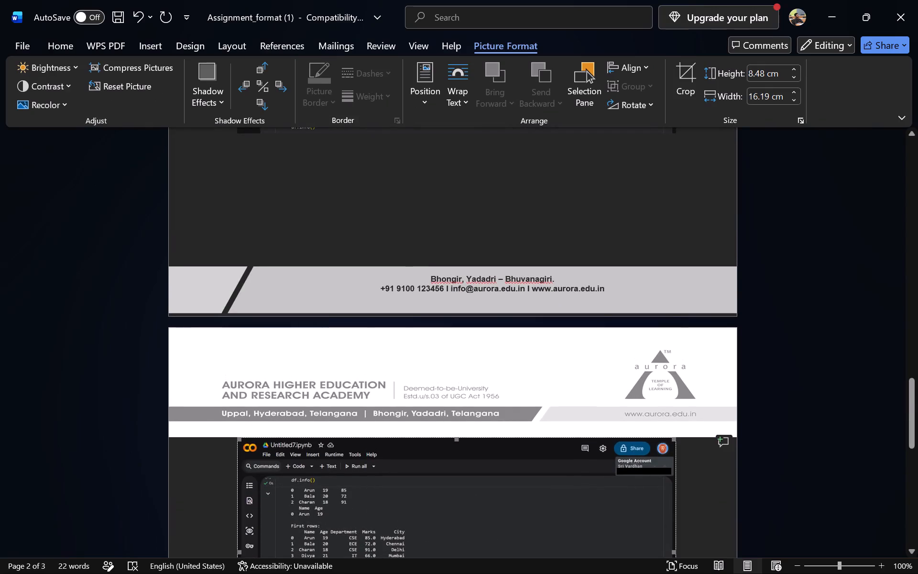
pyautogui.press('Return')
pyautogui.press('Return')
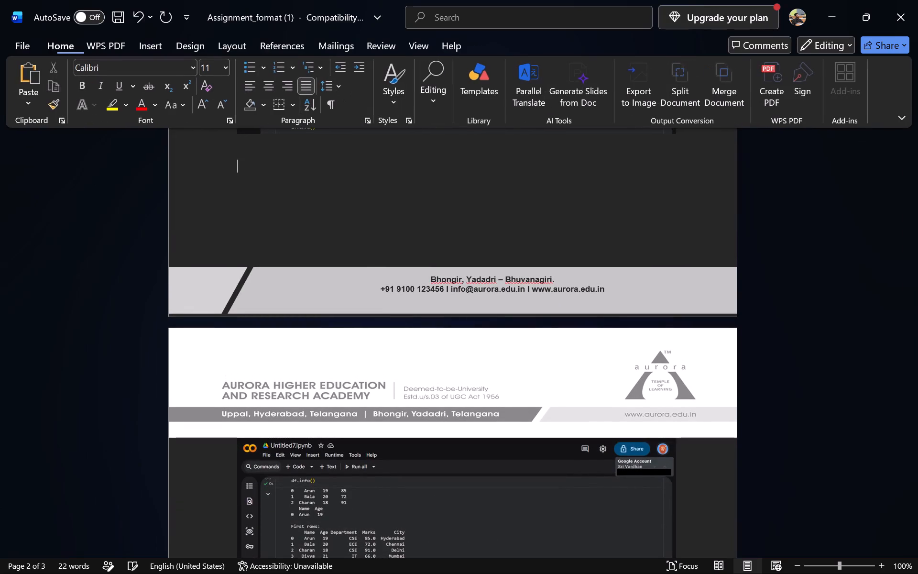
pyautogui.press('Return')
pyautogui.press('Return')
pyautogui.press('Return')
pyautogui.press('Return')
pyautogui.press('Return')
pyautogui.press('Return')
pyautogui.press('Return')
pyautogui.press('Return')
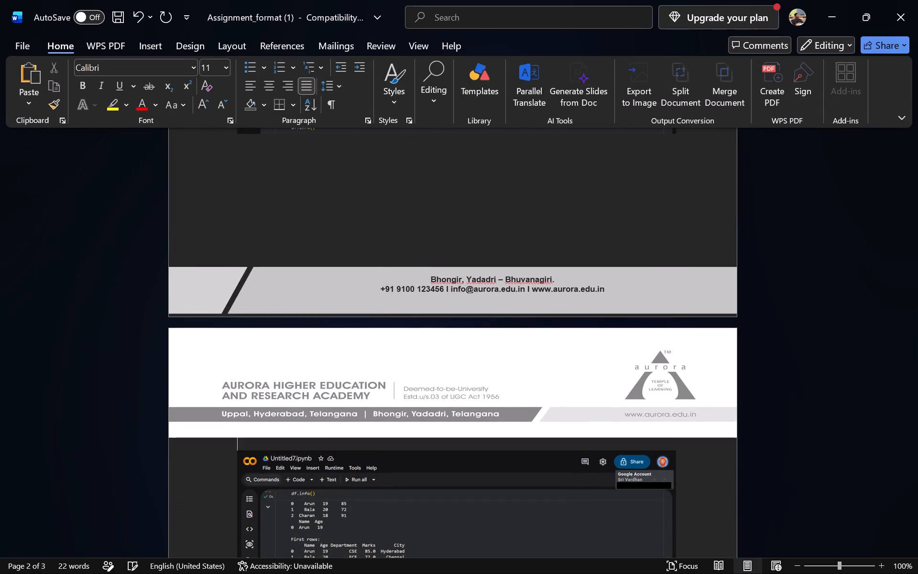
pyautogui.press('Return')
pyautogui.scroll(-2, 283, 237)
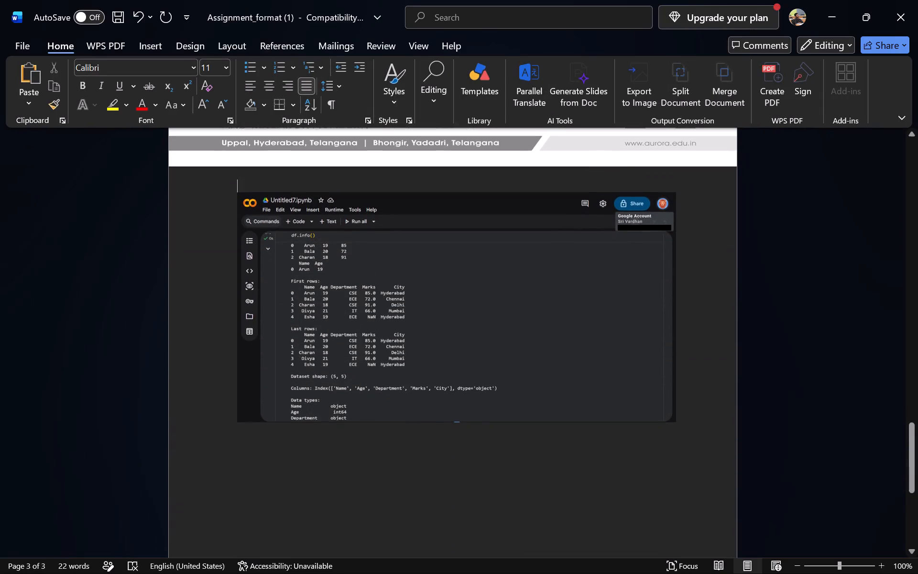
pyautogui.click(256, 458)
pyautogui.doubleClick(256, 458)
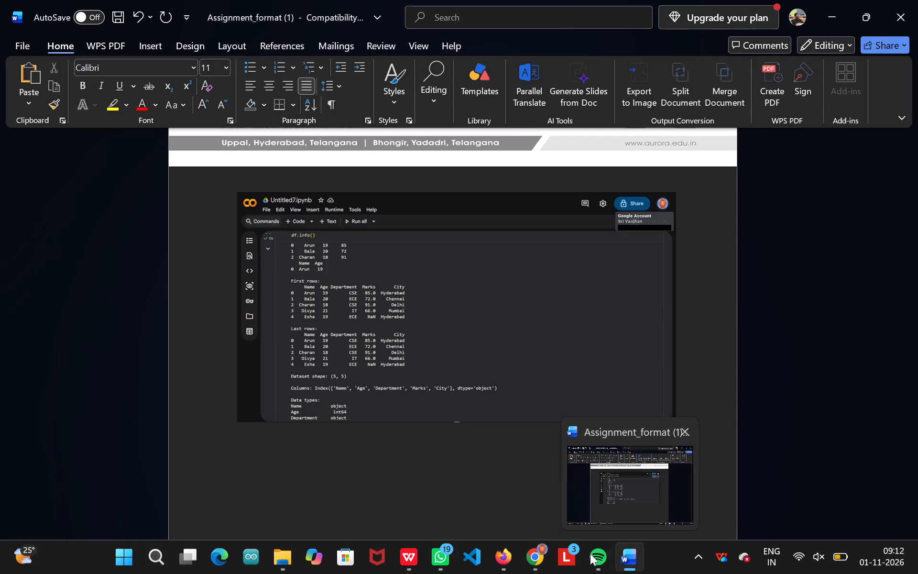
# Switch to Chrome and capture the Colab area below the address bar, showing the statistical summary through the StringIO() explanation line.
pyautogui.click(525, 505)
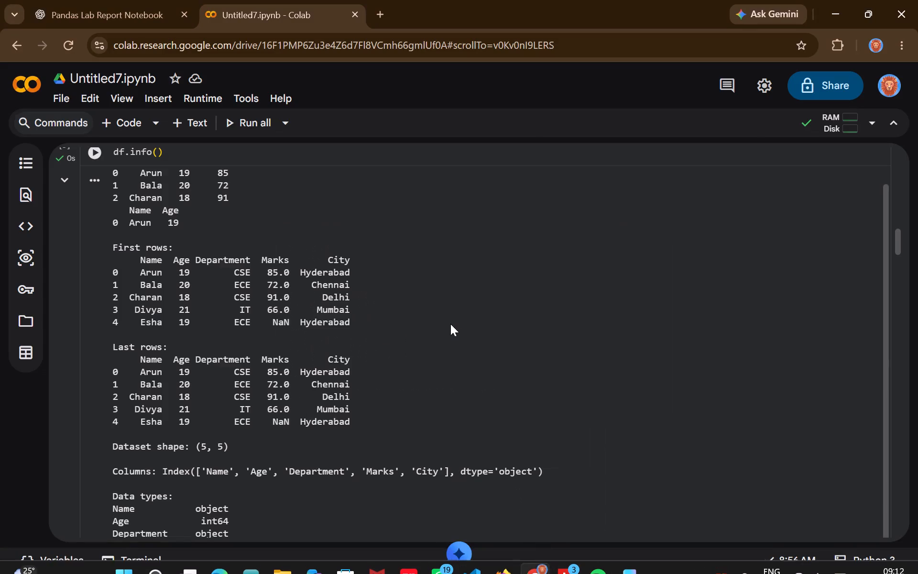
pyautogui.scroll(-4, 450, 324)
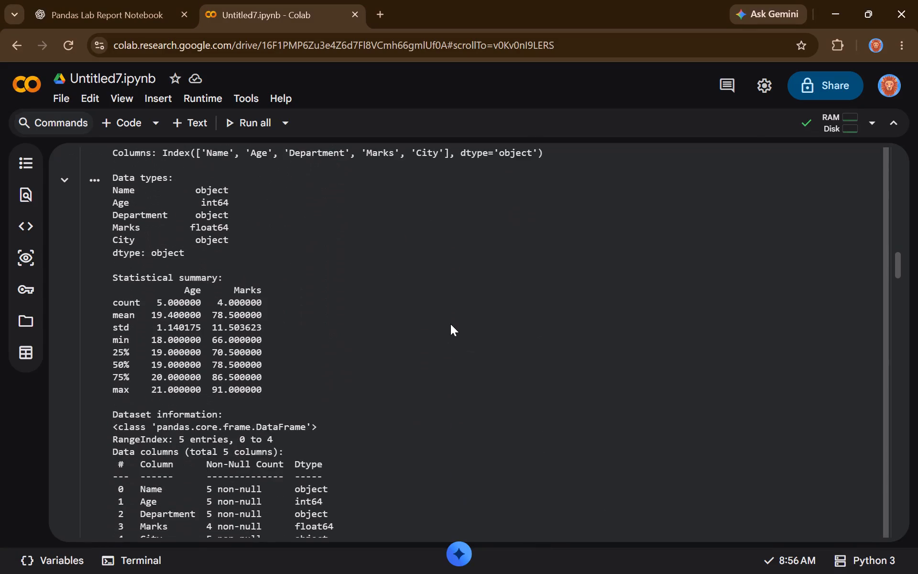
pyautogui.scroll(-1, 450, 324)
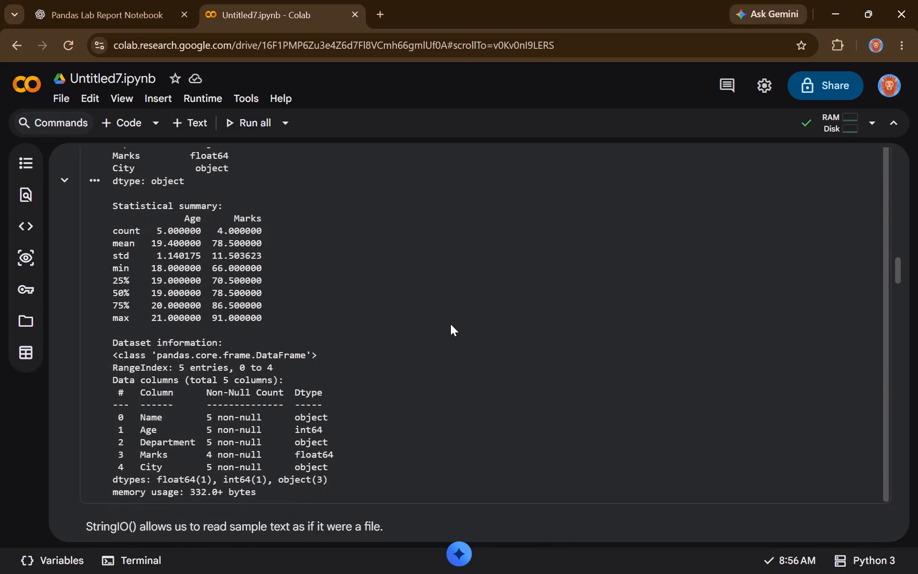
pyautogui.scroll(-1, 450, 324)
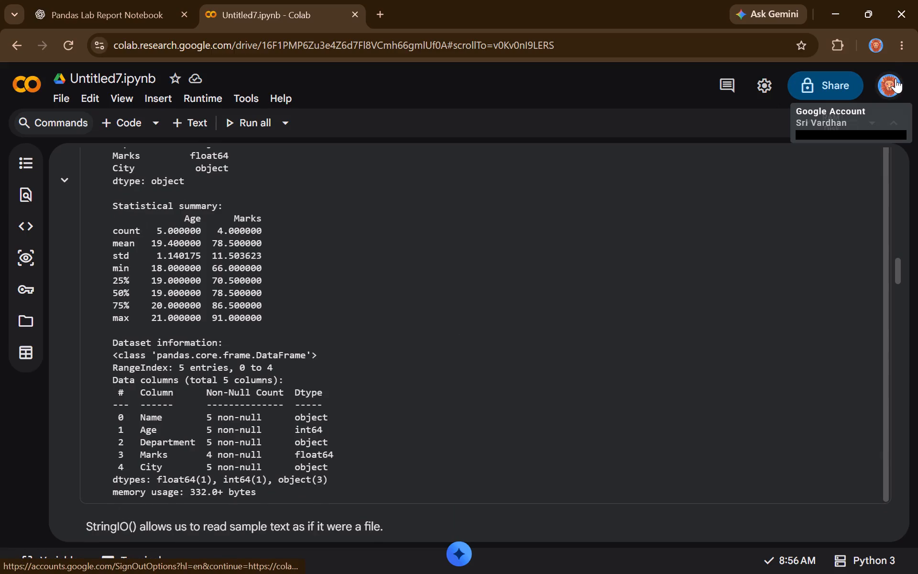
pyautogui.press('shift+super+s')
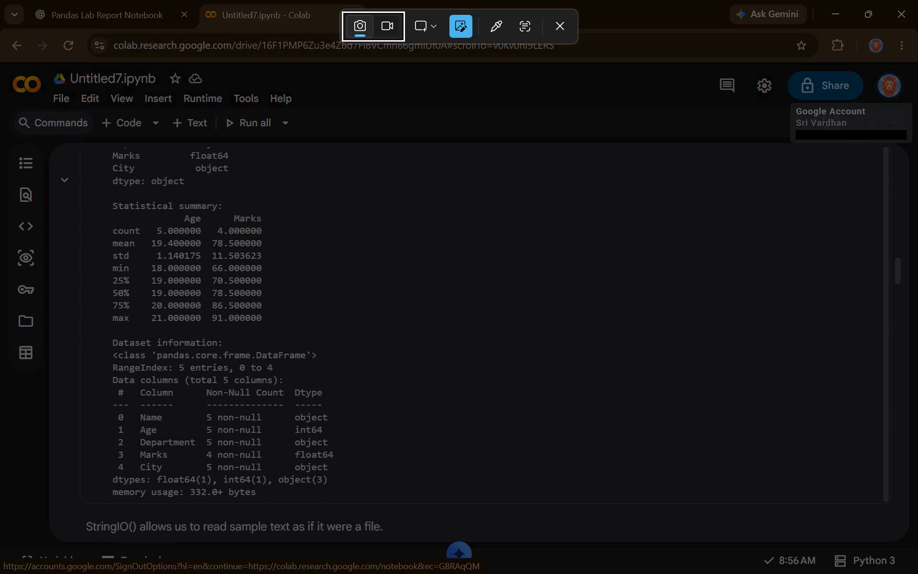
pyautogui.moveTo(0, 60); pyautogui.dragTo(917, 541)
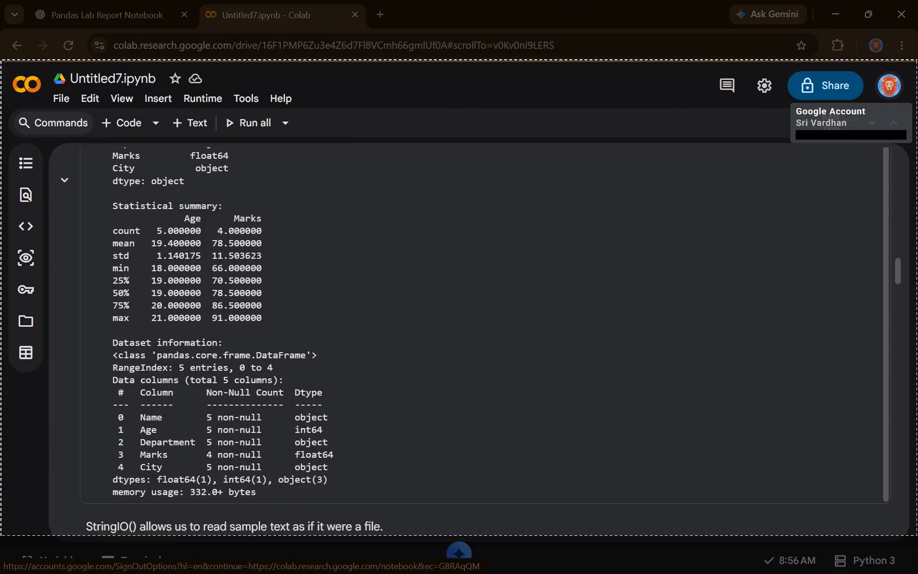
pyautogui.moveTo(917, 541); pyautogui.dragTo(917, 542)
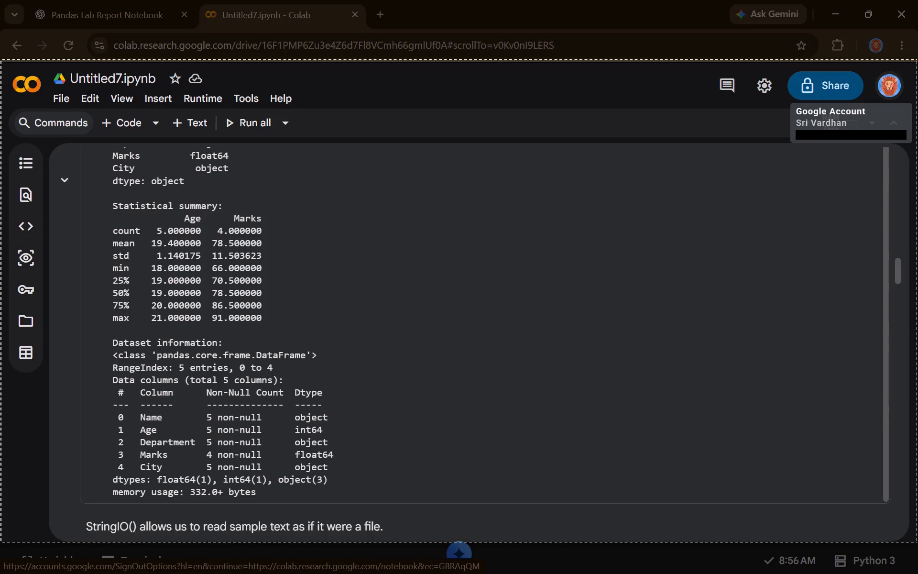
pyautogui.moveTo(917, 542); pyautogui.dragTo(917, 542)
pyautogui.click(297, 33)
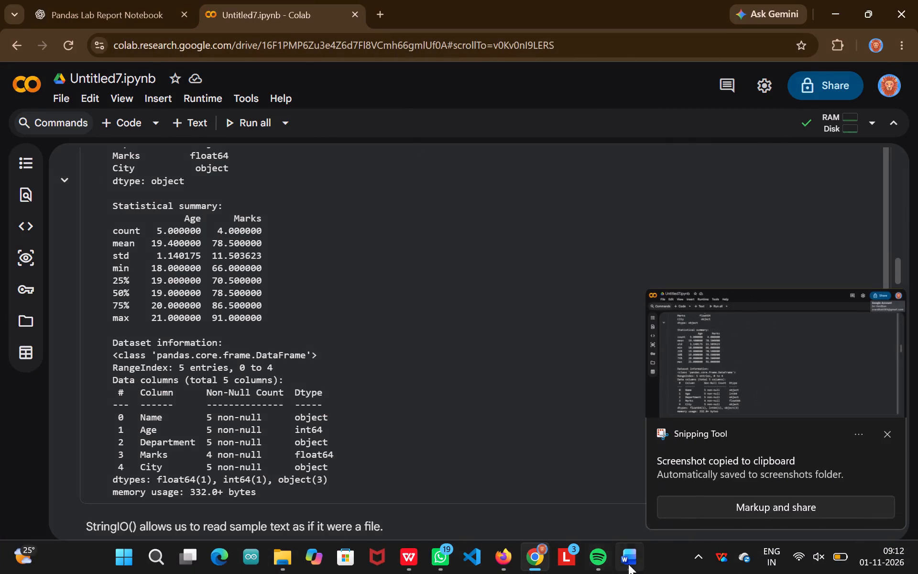
pyautogui.click(625, 483)
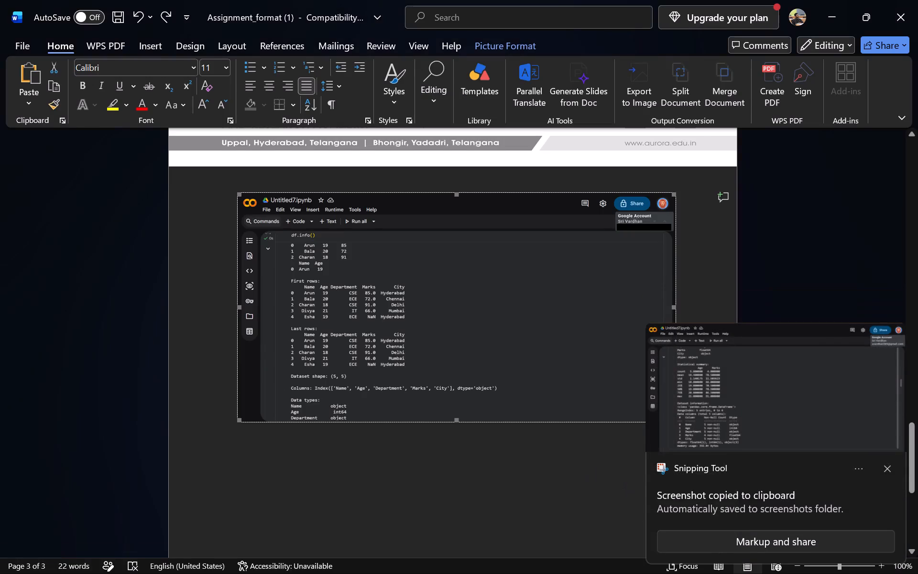
pyautogui.click(239, 462)
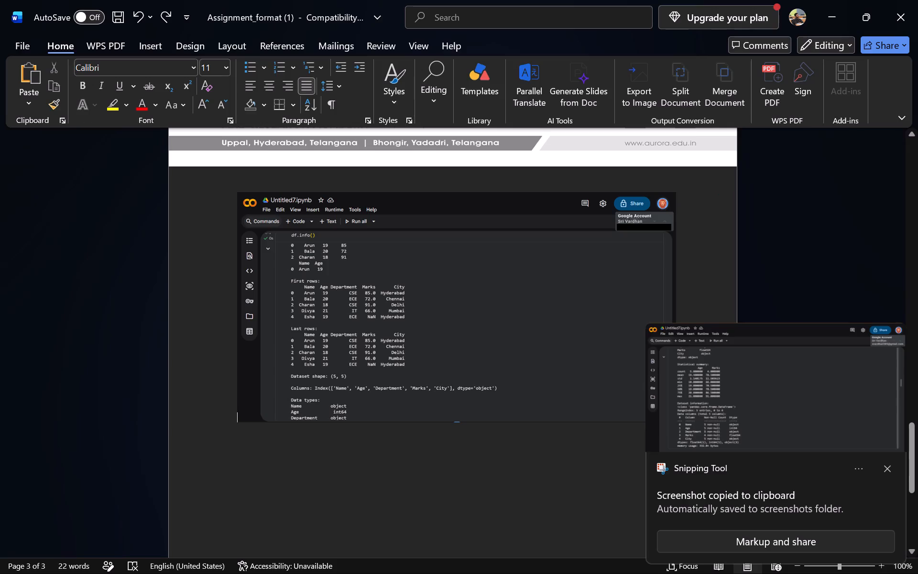
pyautogui.click(246, 465)
pyautogui.doubleClick(246, 465)
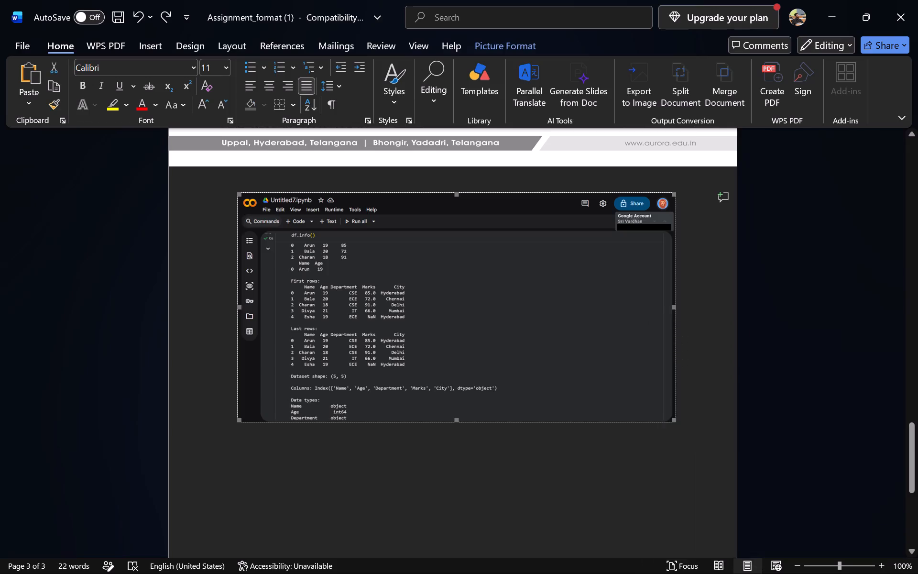
pyautogui.click(157, 44)
pyautogui.click(161, 97)
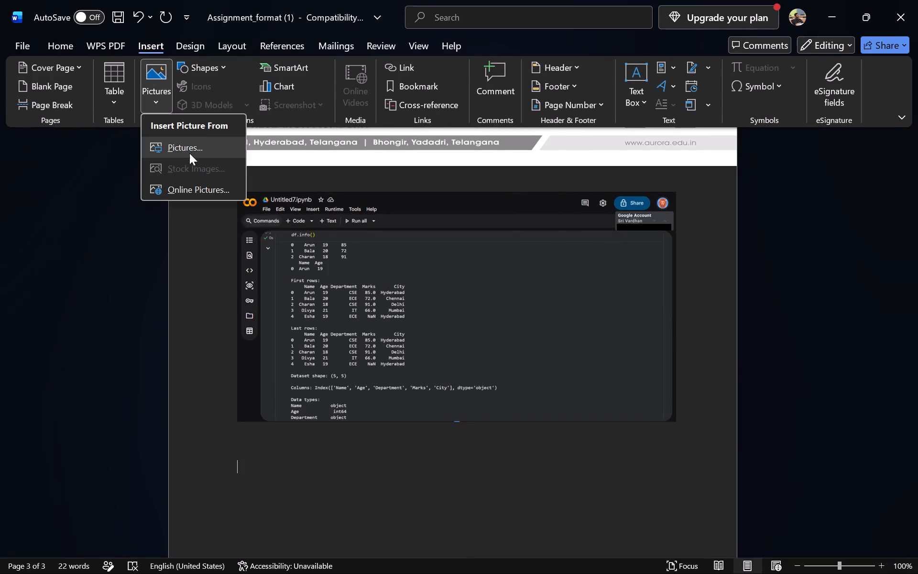
pyautogui.click(189, 139)
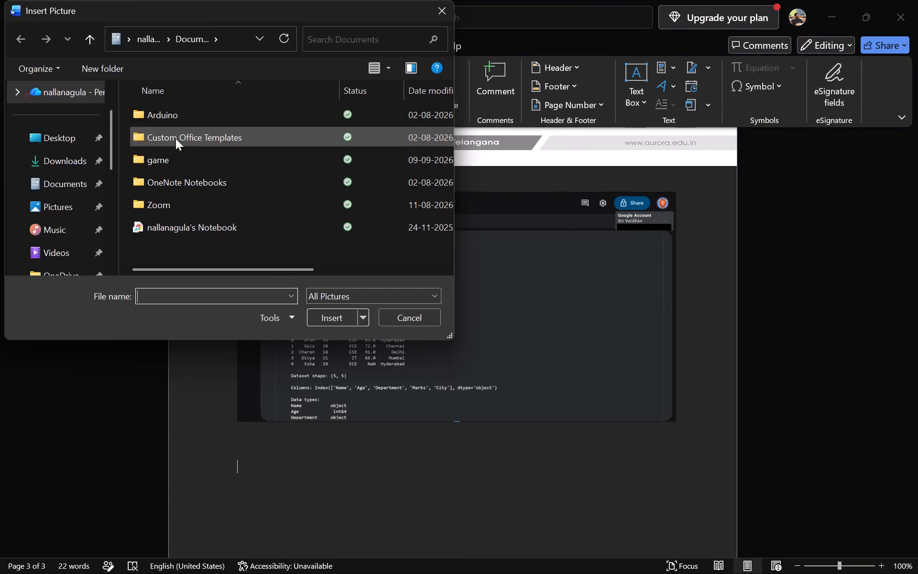
pyautogui.scroll(4, 77, 122)
pyautogui.click(77, 127)
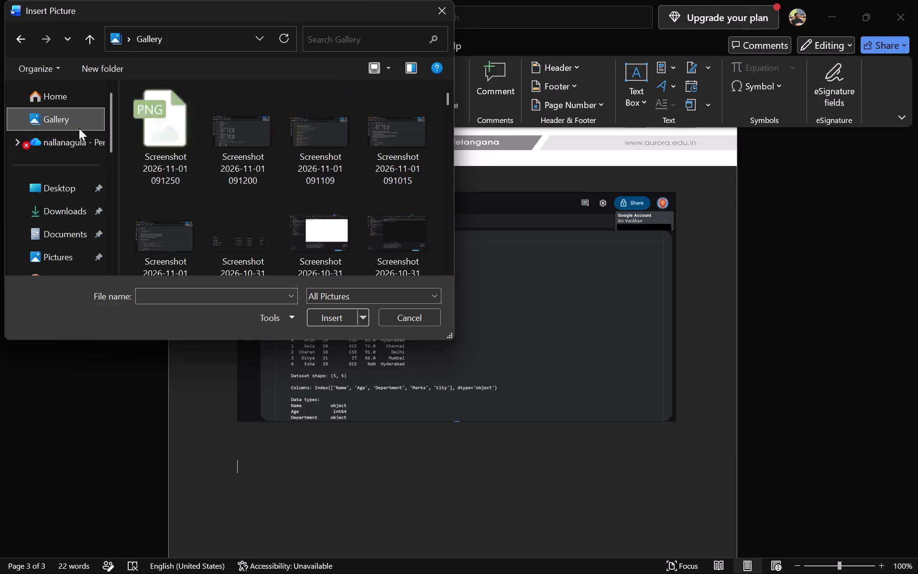
pyautogui.doubleClick(157, 129)
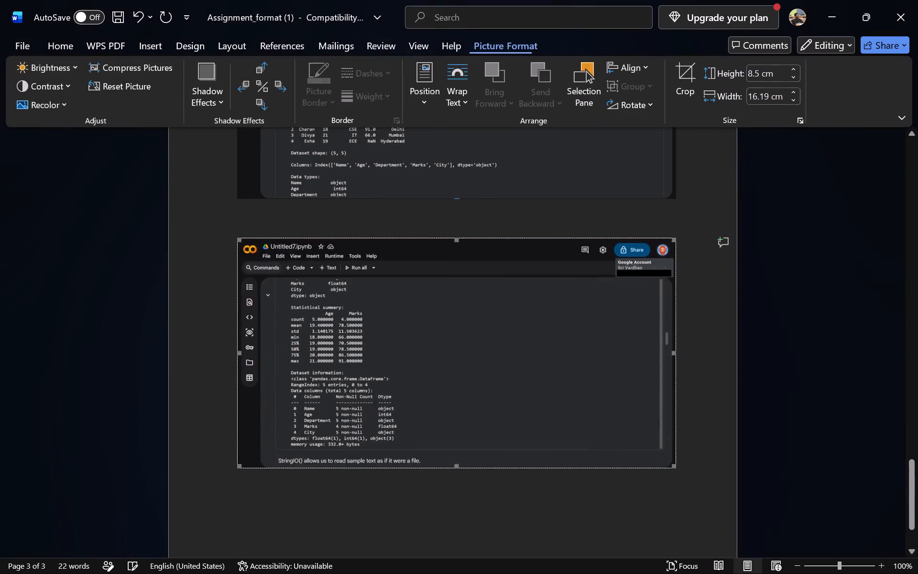
pyautogui.scroll(-2, 372, 374)
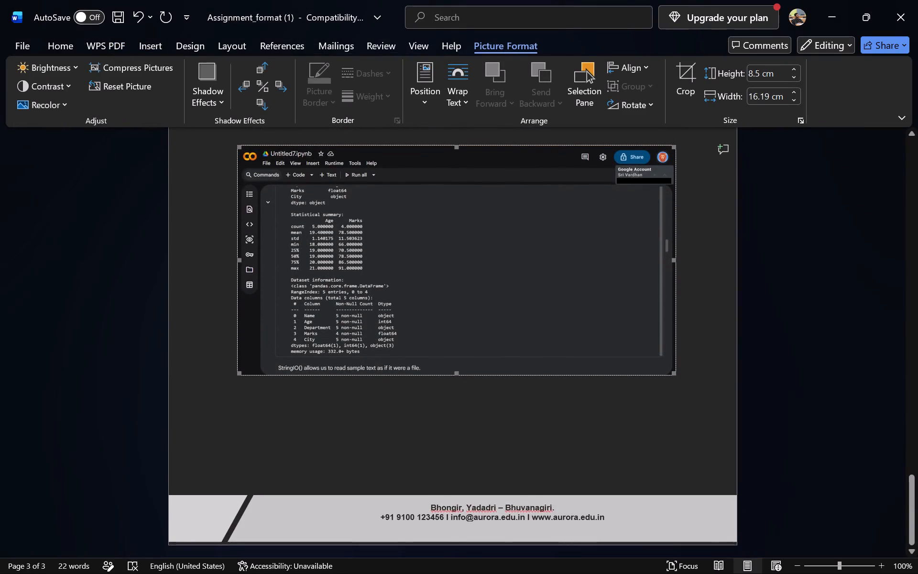
pyautogui.click(260, 445)
pyautogui.doubleClick(260, 445)
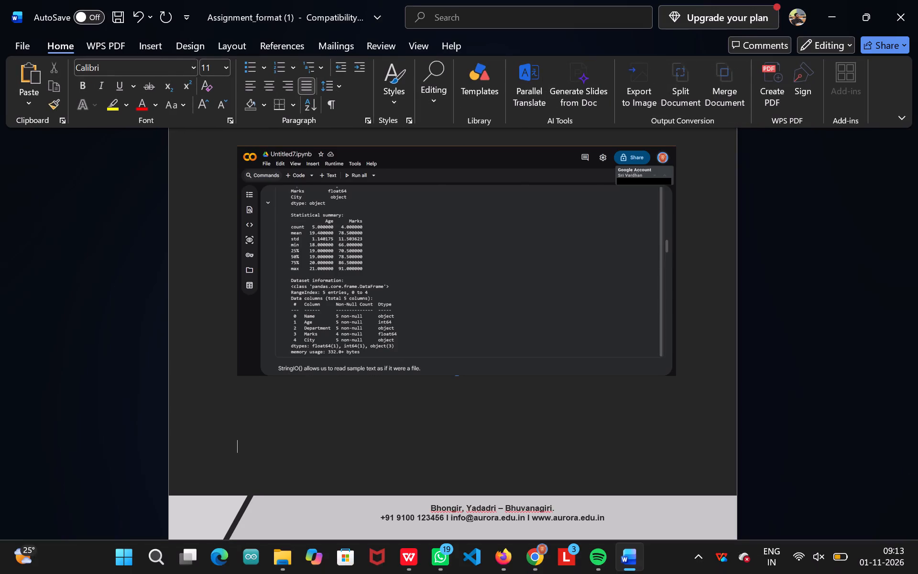
# Switch to Chrome and capture the Colab area below the address bar, from the pd.read_csv() explanation to the Marks > 80 filter line.
pyautogui.click(528, 488)
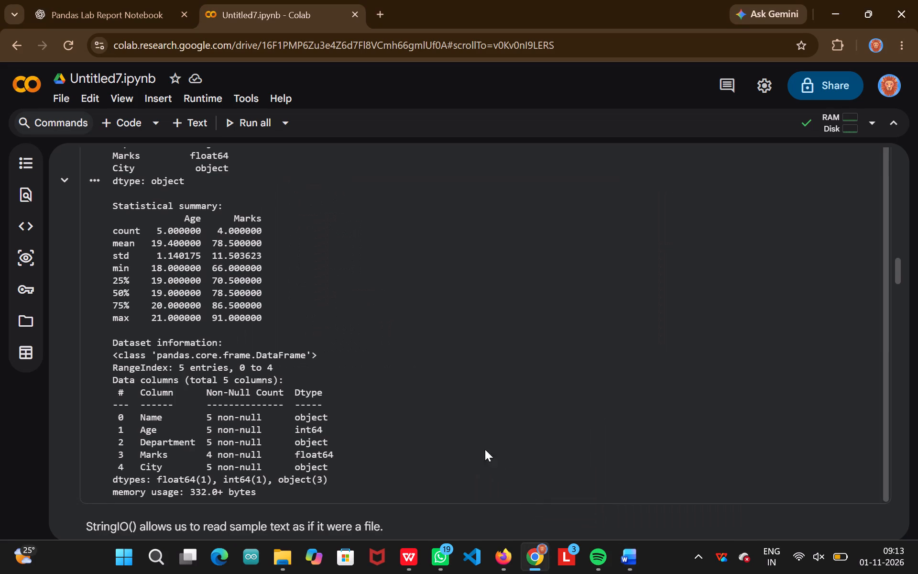
pyautogui.scroll(-4, 437, 372)
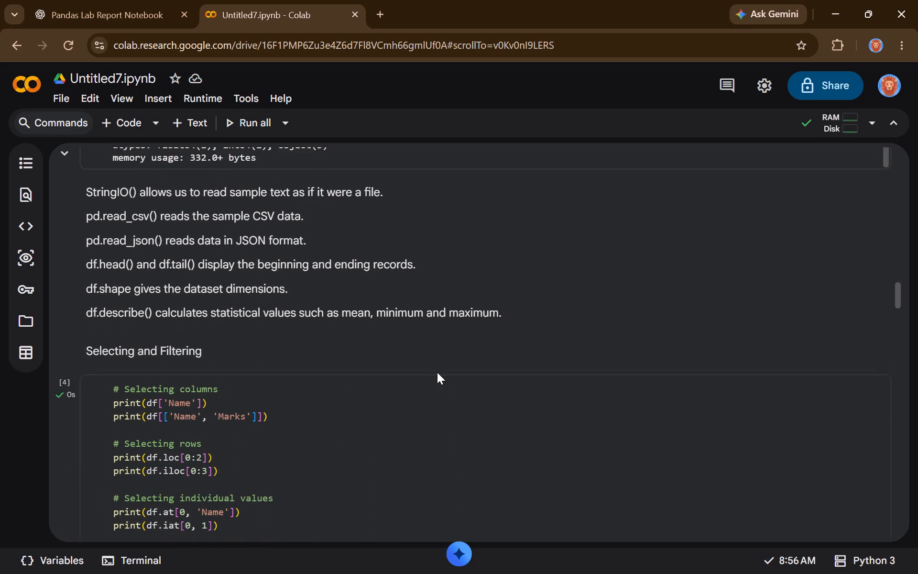
pyautogui.scroll(-3, 437, 372)
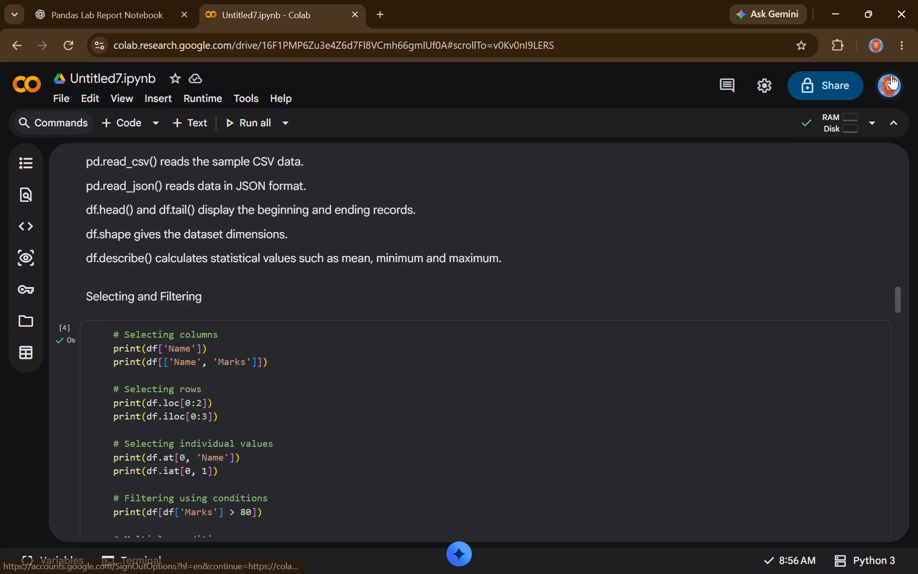
pyautogui.press('shift+super+s')
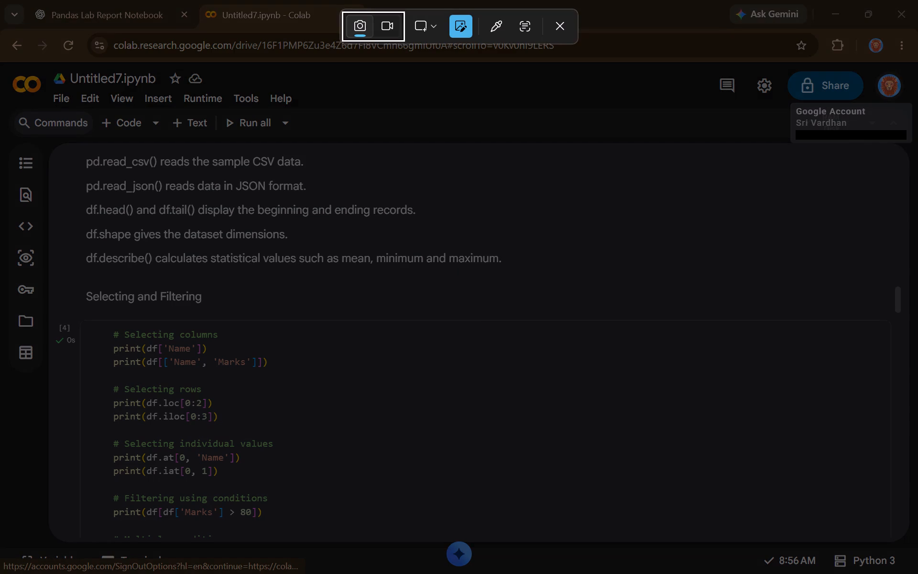
pyautogui.moveTo(0, 62); pyautogui.dragTo(917, 470)
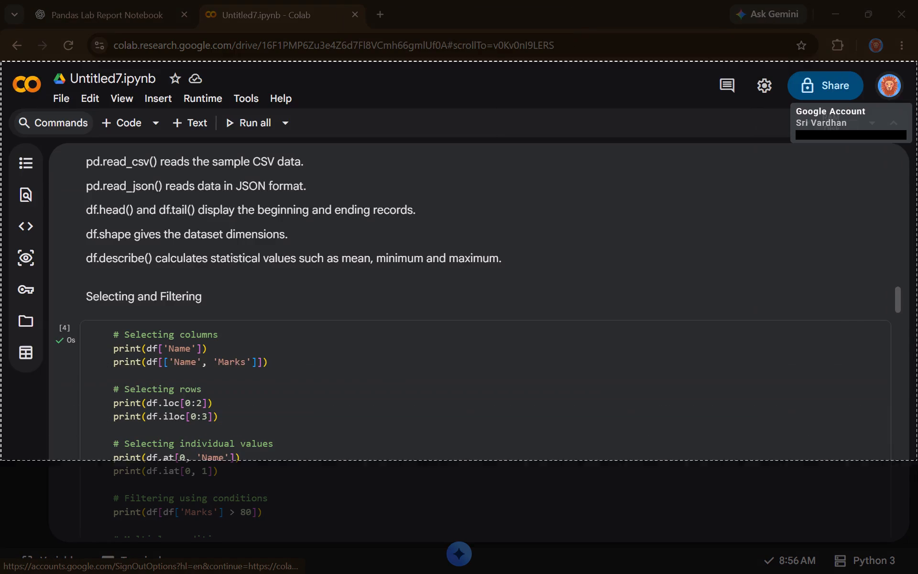
pyautogui.moveTo(917, 470); pyautogui.dragTo(917, 525)
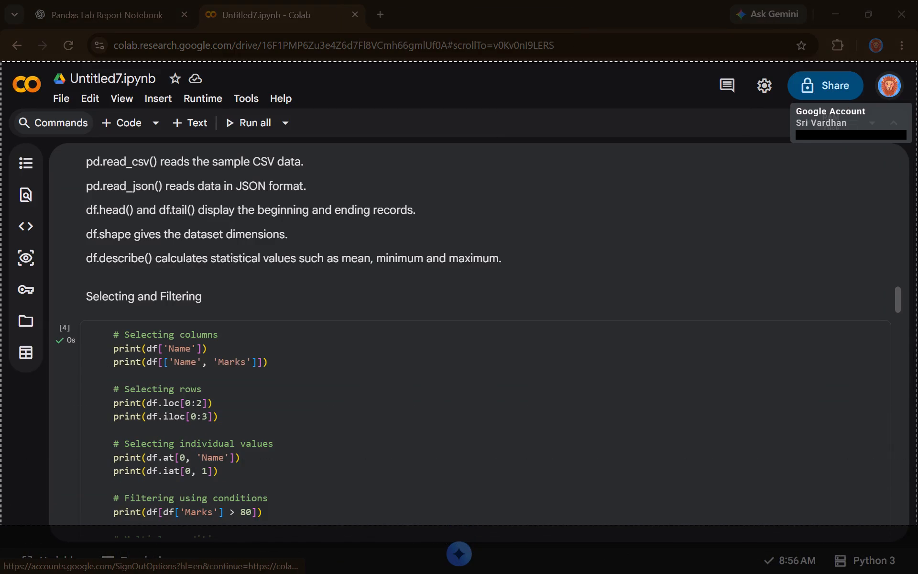
pyautogui.moveTo(917, 525); pyautogui.dragTo(917, 526)
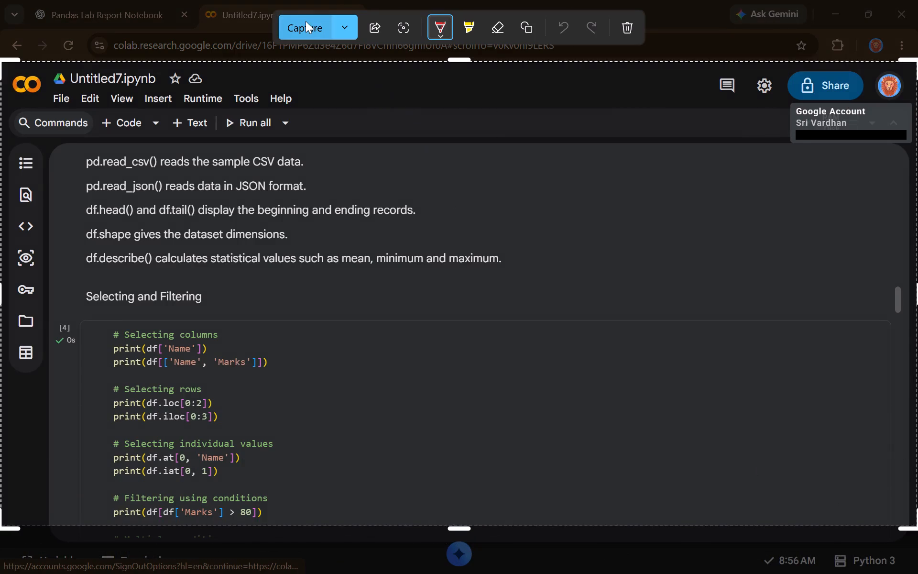
pyautogui.click(306, 21)
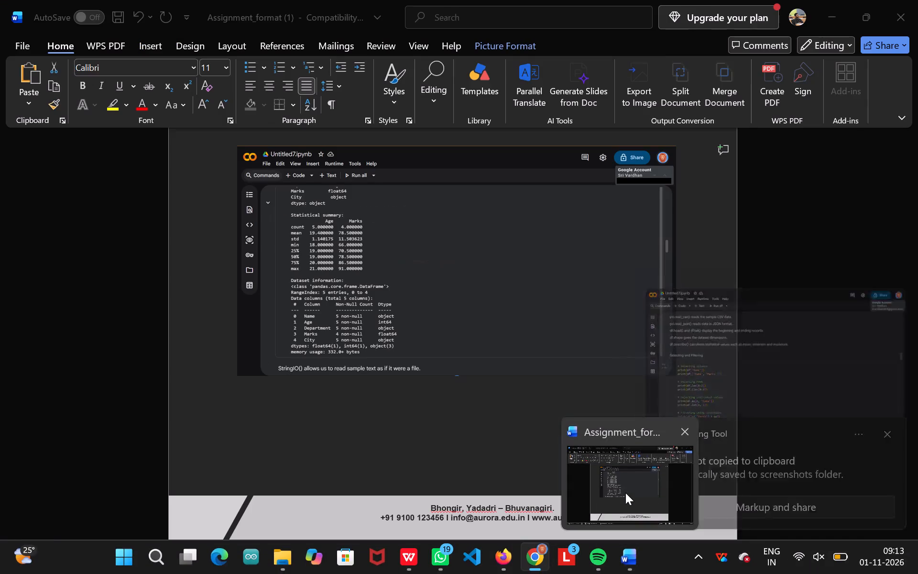
pyautogui.click(625, 493)
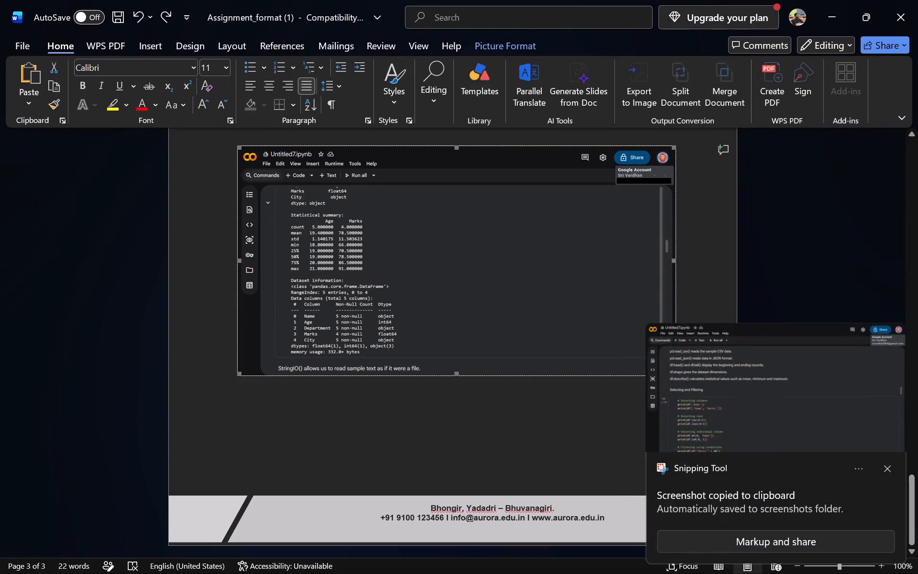
pyautogui.doubleClick(251, 416)
pyautogui.click(144, 47)
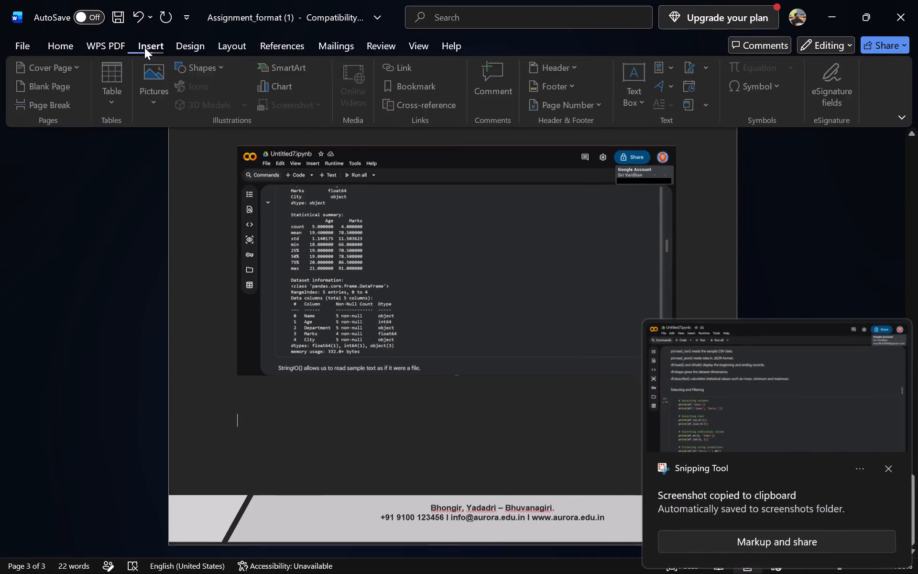
pyautogui.click(142, 88)
pyautogui.click(179, 142)
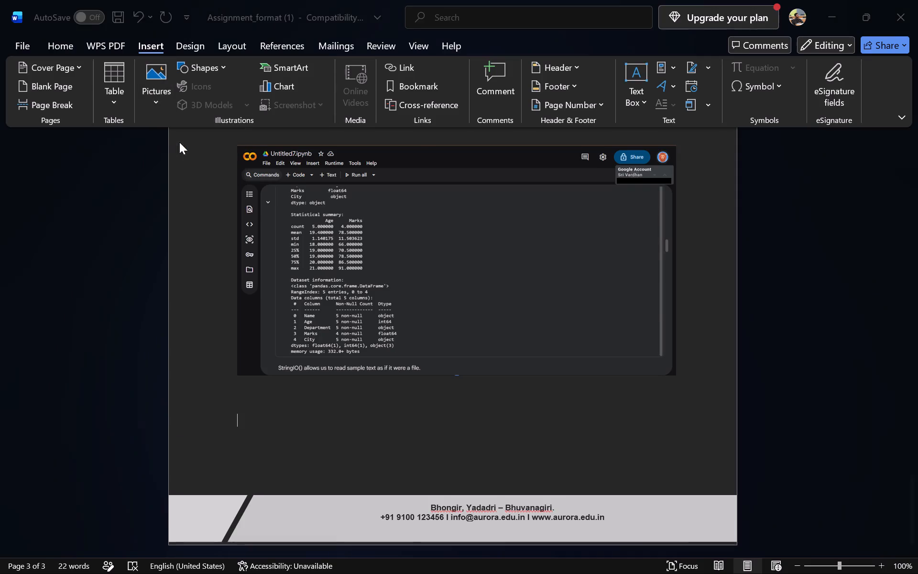
pyautogui.scroll(4, 68, 141)
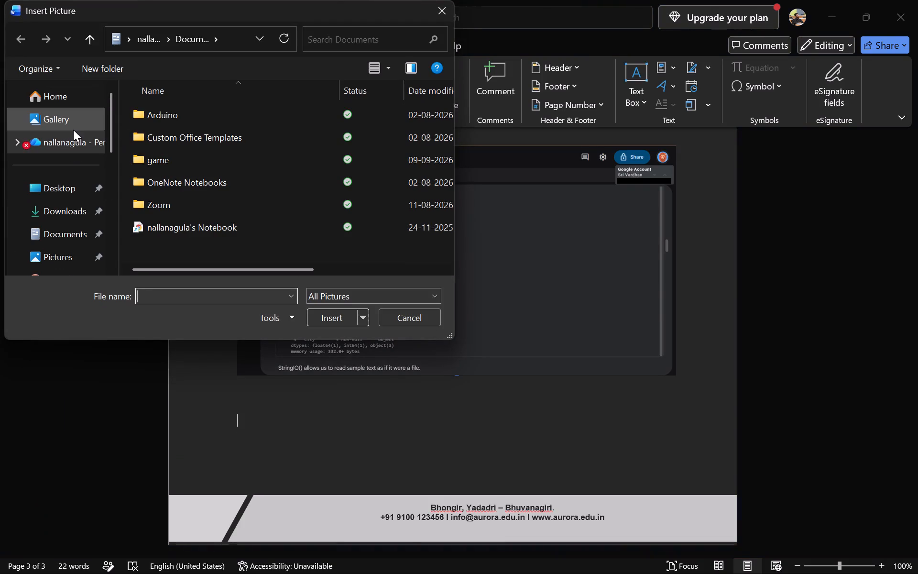
pyautogui.click(73, 130)
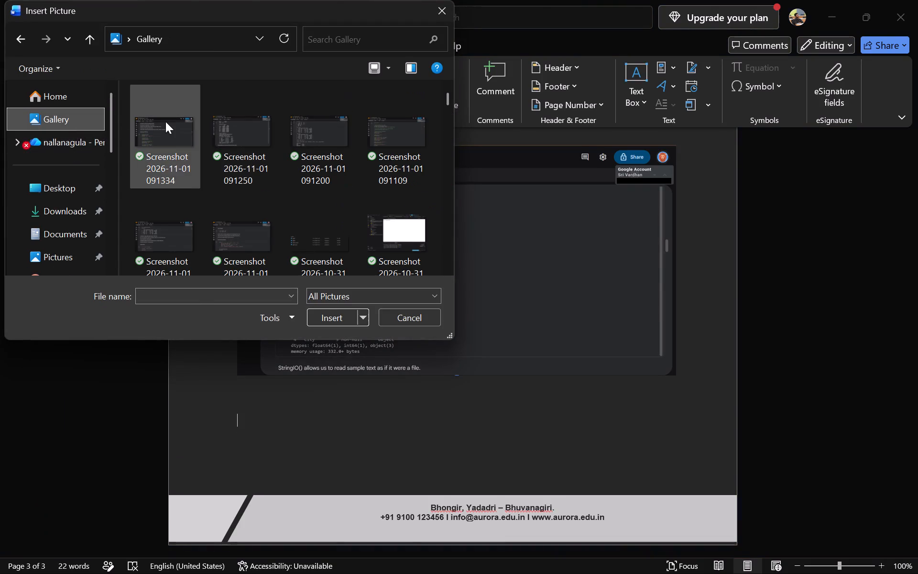
pyautogui.doubleClick(165, 121)
# Add blank lines above the pd.read_csv() screenshot so it sits slightly below page 4's header, and place the text cursor beneath it.
pyautogui.scroll(1, 442, 274)
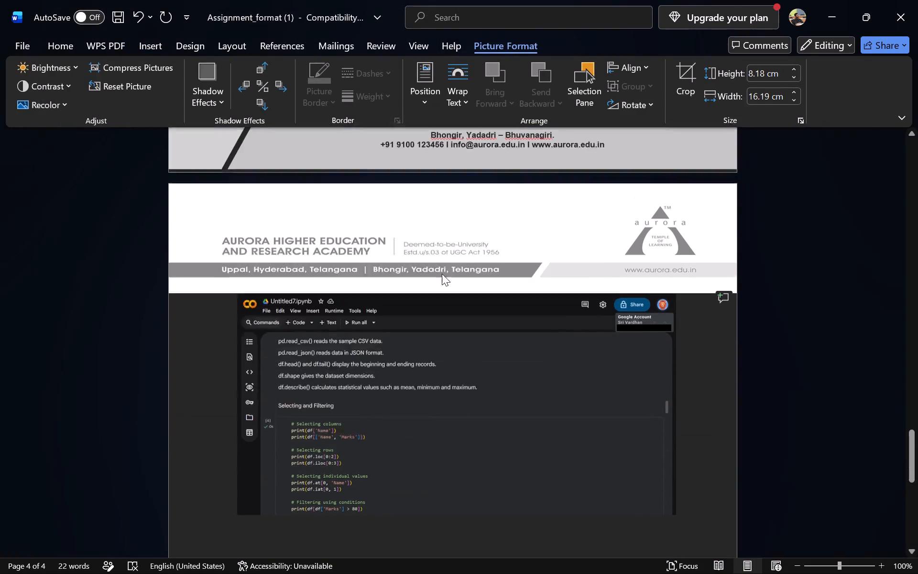
pyautogui.scroll(1, 442, 274)
pyautogui.doubleClick(265, 187)
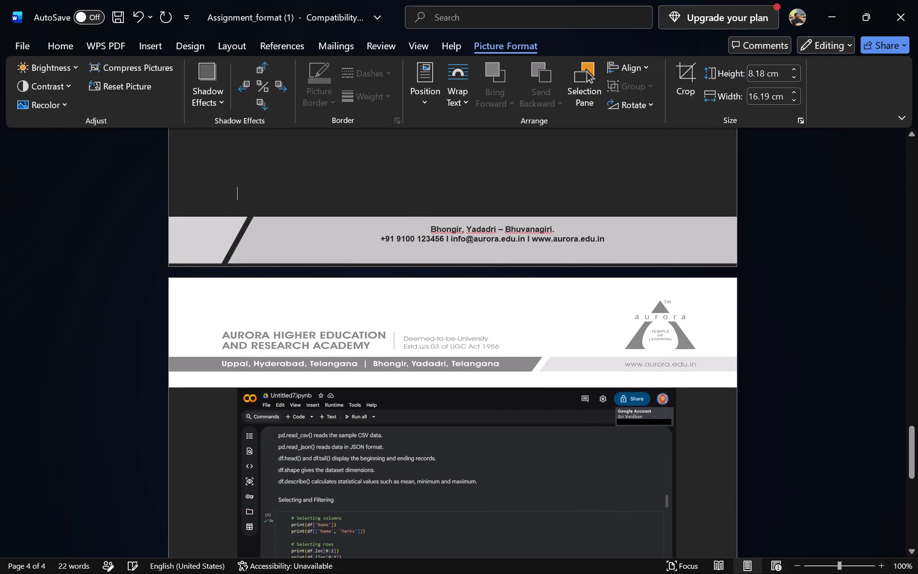
pyautogui.press('Return')
pyautogui.press('Return')
pyautogui.press('Return')
pyautogui.scroll(-1, 265, 187)
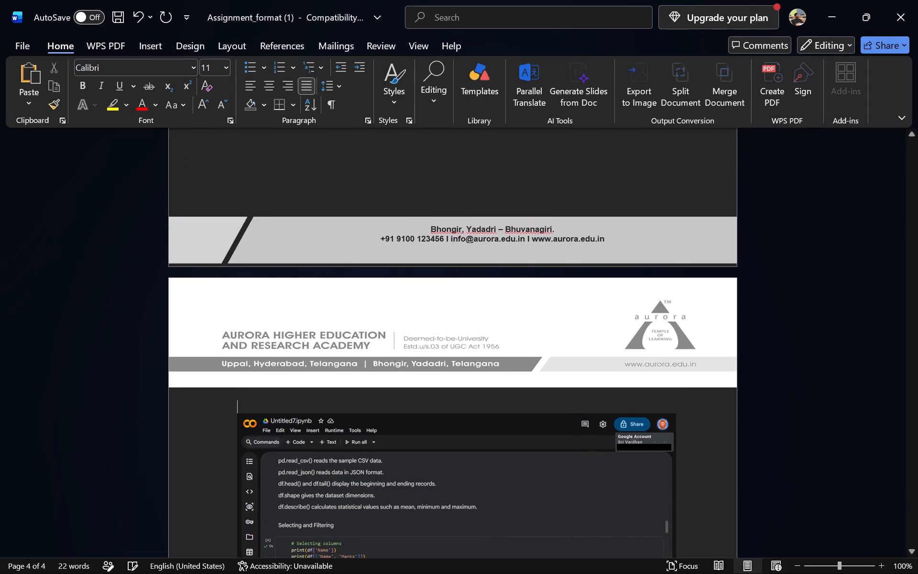
pyautogui.scroll(-2, 265, 187)
pyautogui.click(248, 380)
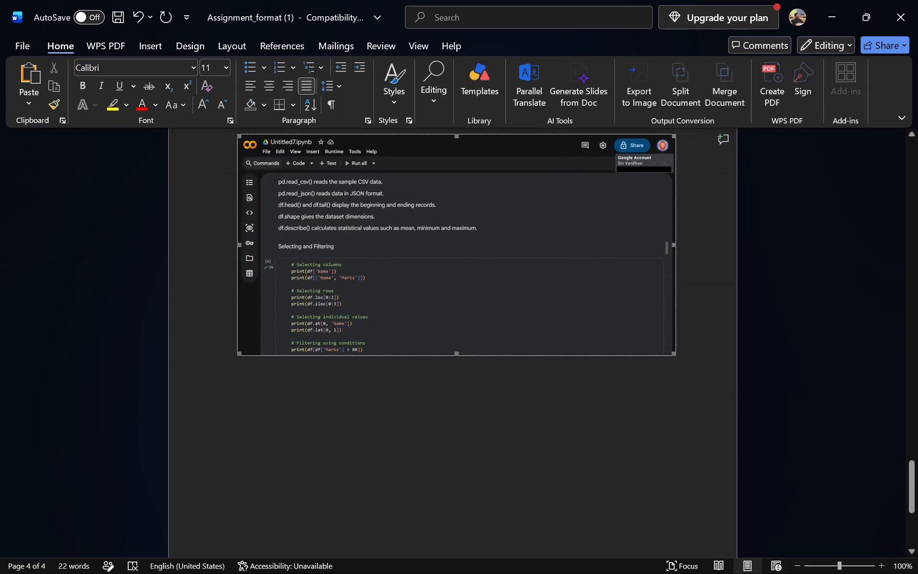
pyautogui.doubleClick(248, 380)
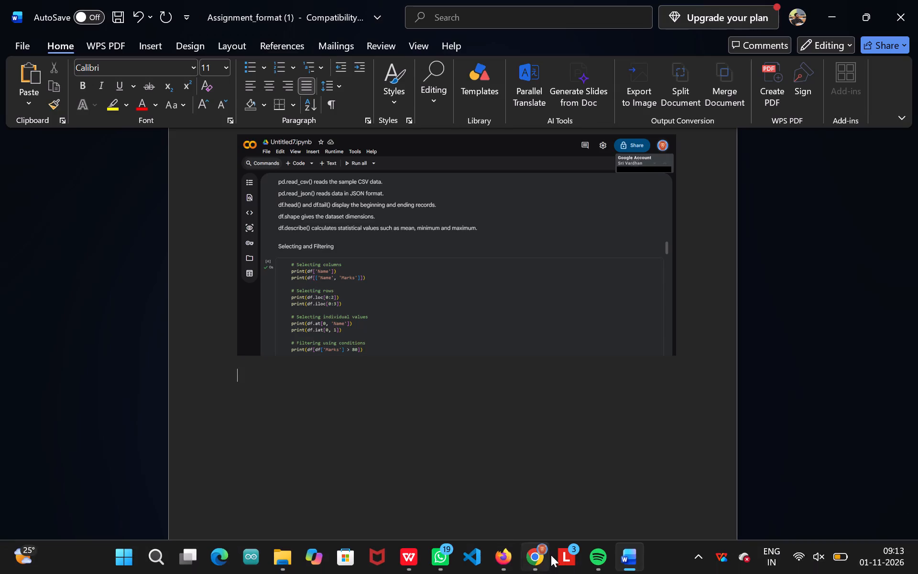
# Switch to Chrome and capture the Colab area below the address bar, from the Multiple conditions code to the first Name and Marks output rows.
pyautogui.click(535, 500)
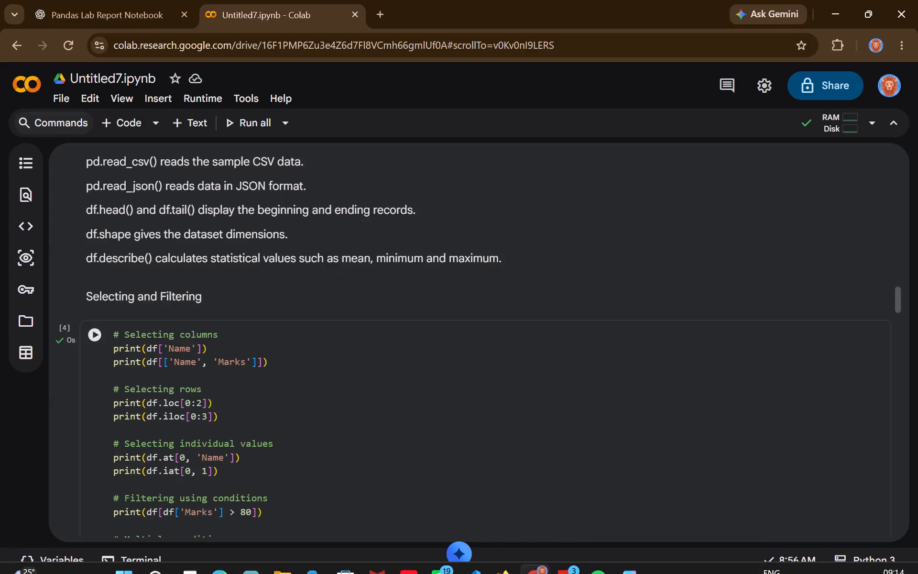
pyautogui.scroll(-3, 502, 388)
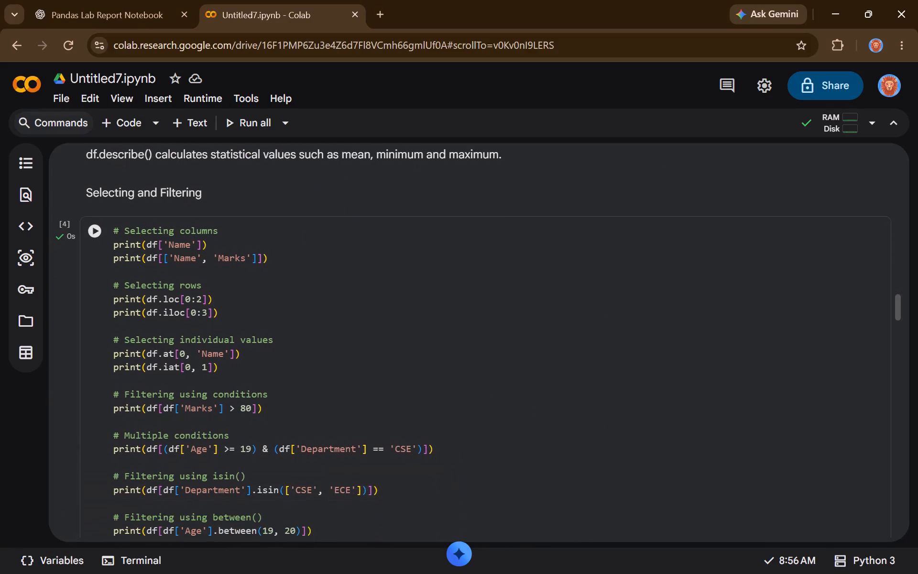
pyautogui.scroll(-5, 502, 388)
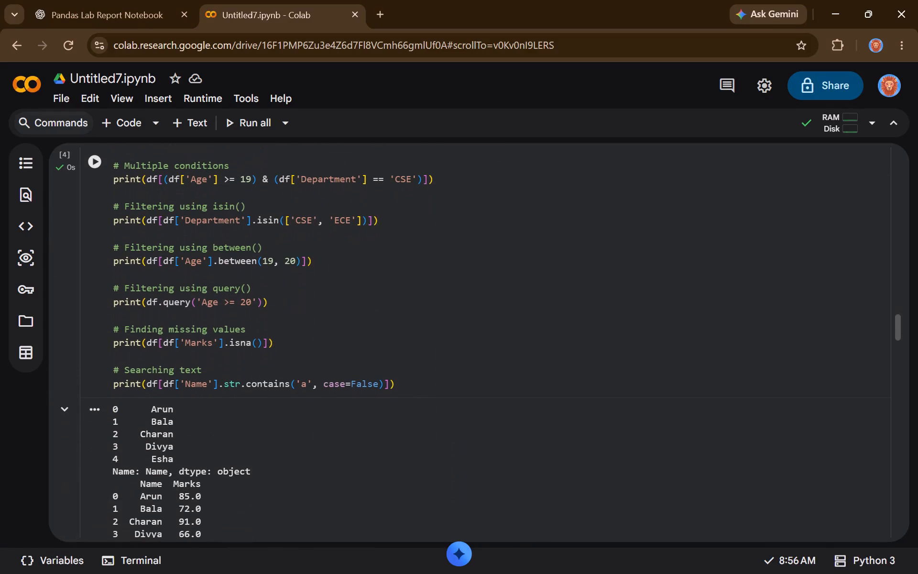
pyautogui.scroll(-1, 502, 388)
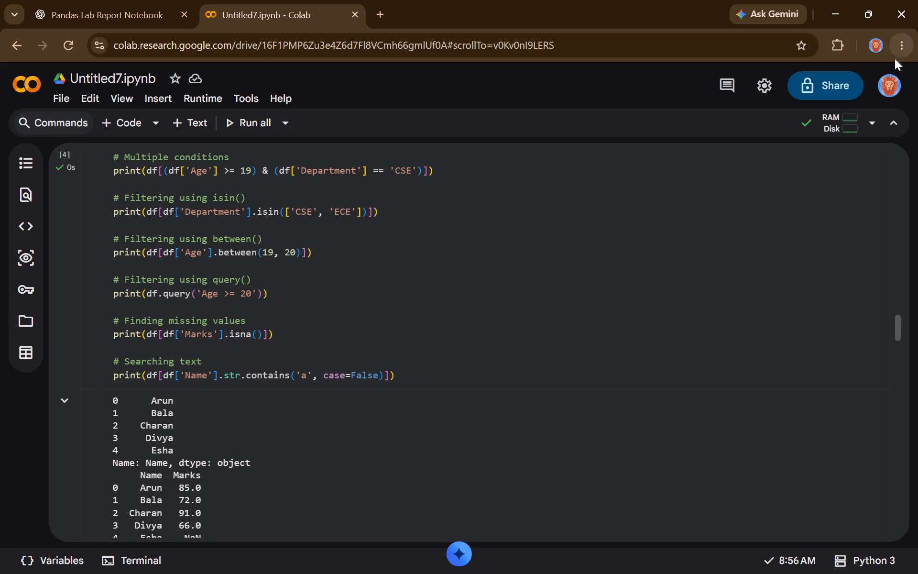
pyautogui.press('shift+super+s')
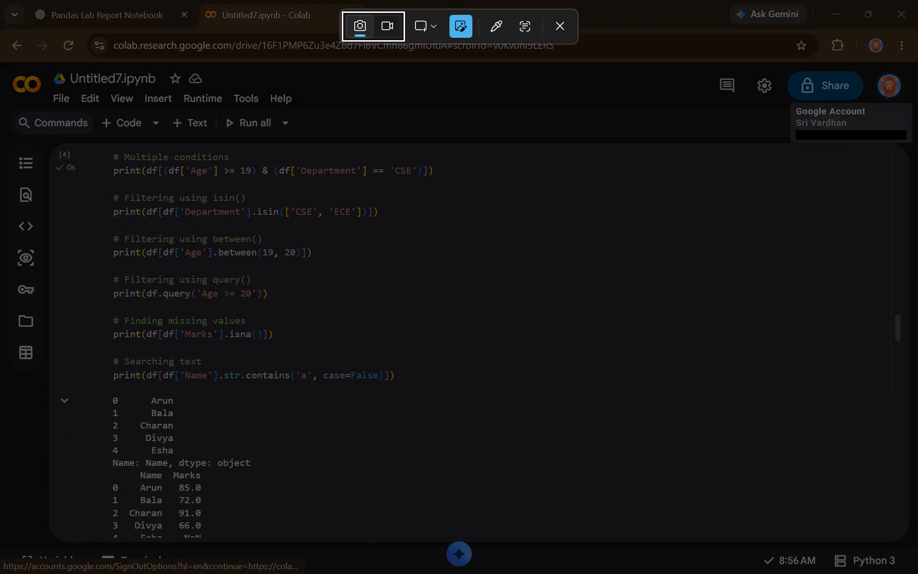
pyautogui.moveTo(0, 62); pyautogui.dragTo(917, 544)
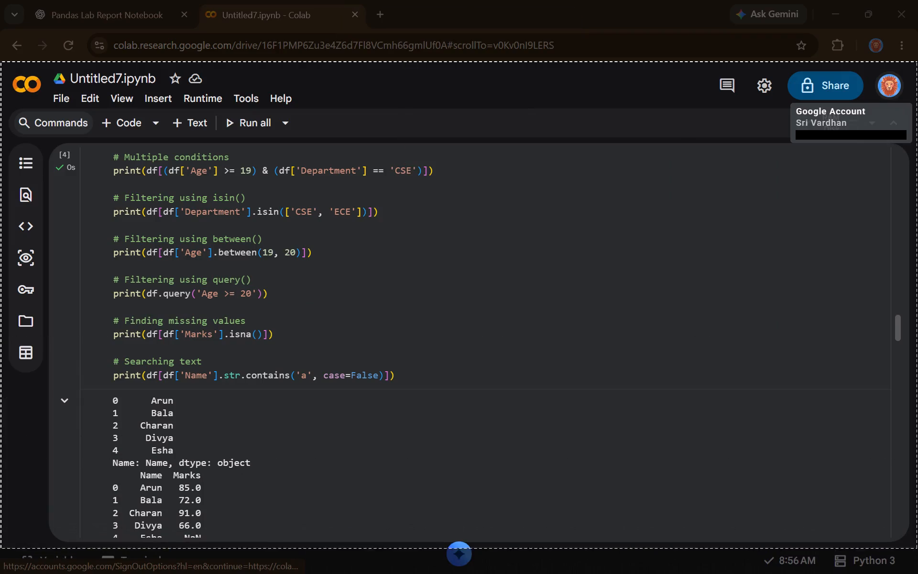
pyautogui.moveTo(917, 544); pyautogui.dragTo(917, 533)
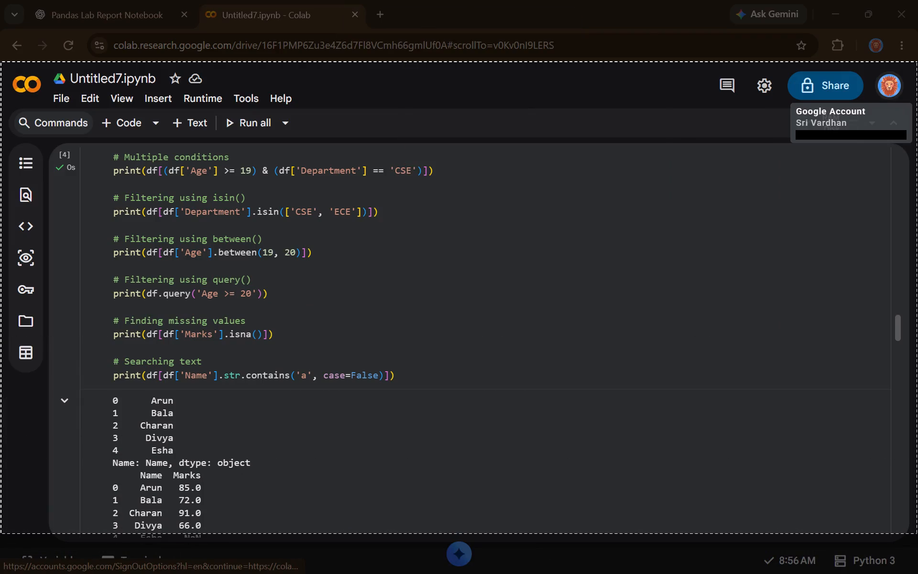
pyautogui.moveTo(917, 533); pyautogui.dragTo(917, 534)
pyautogui.click(309, 29)
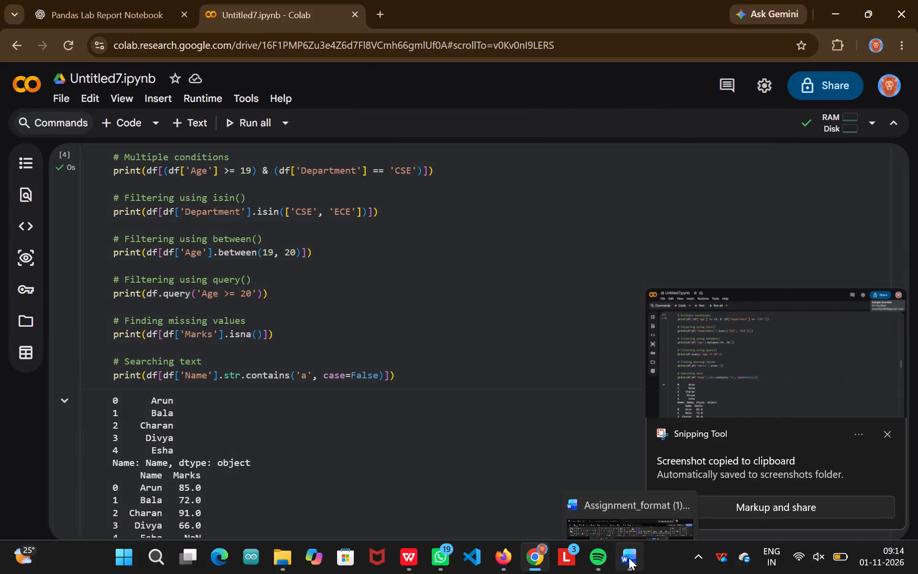
pyautogui.click(629, 515)
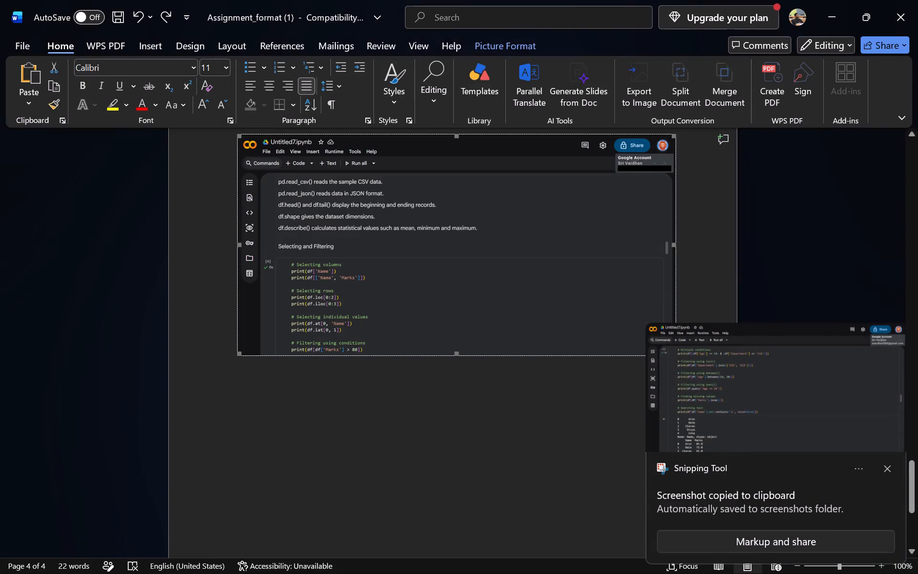
pyautogui.doubleClick(244, 395)
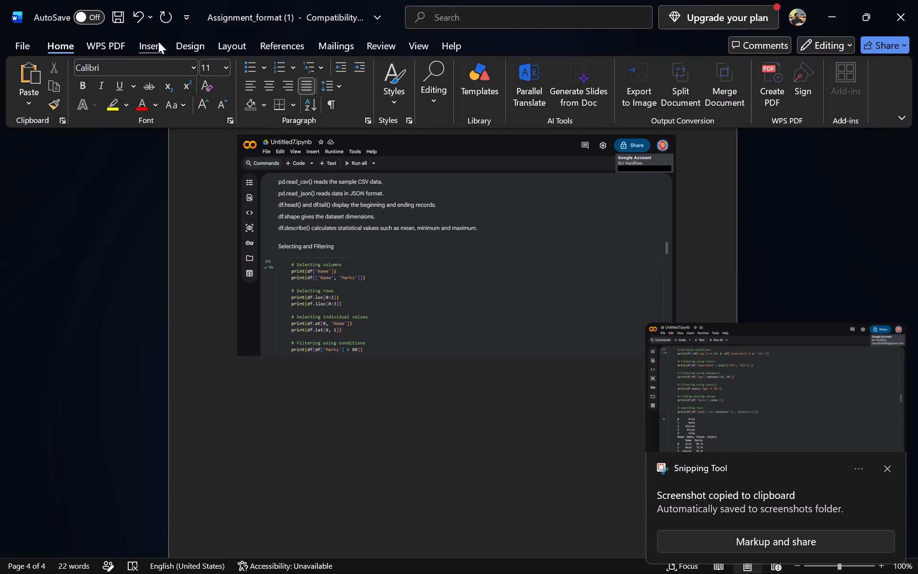
pyautogui.click(158, 42)
pyautogui.click(160, 99)
pyautogui.click(201, 149)
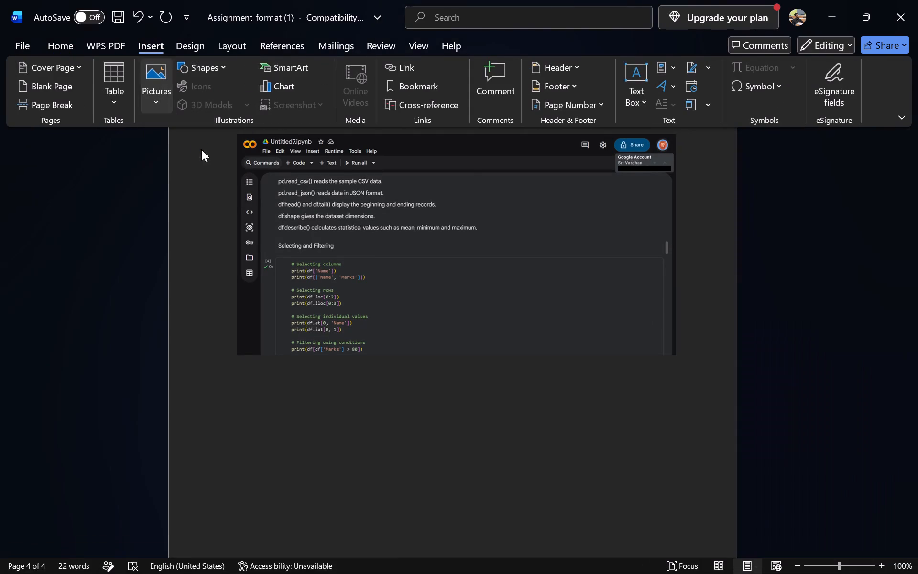
pyautogui.scroll(5, 83, 142)
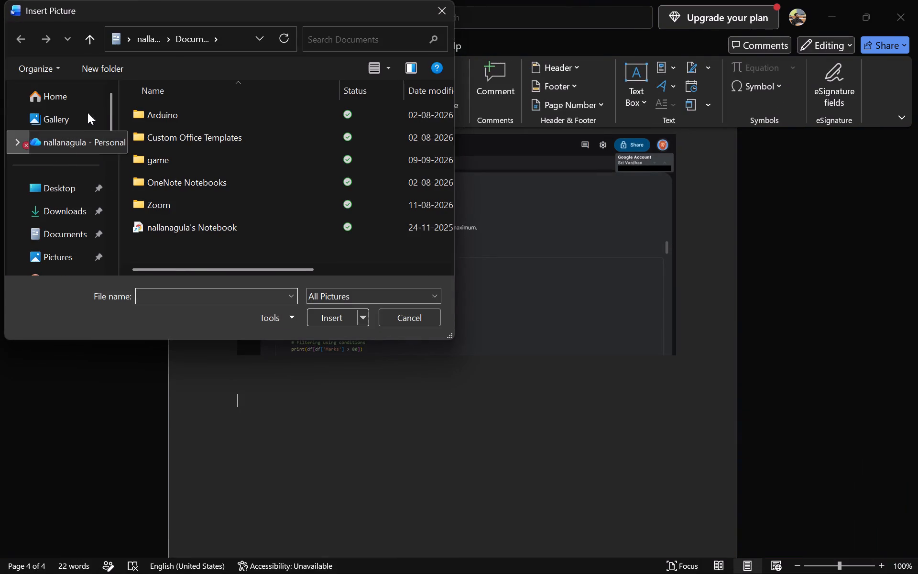
pyautogui.click(86, 113)
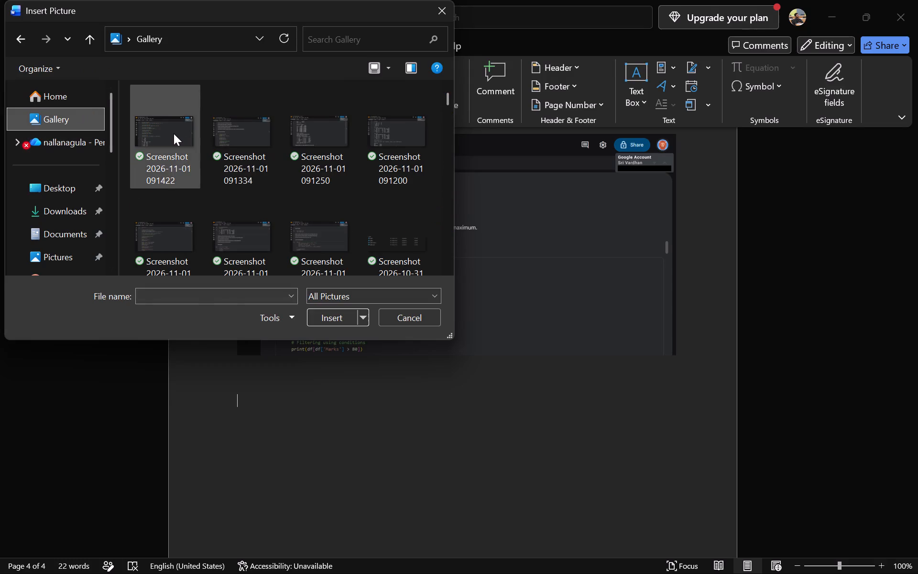
pyautogui.doubleClick(174, 133)
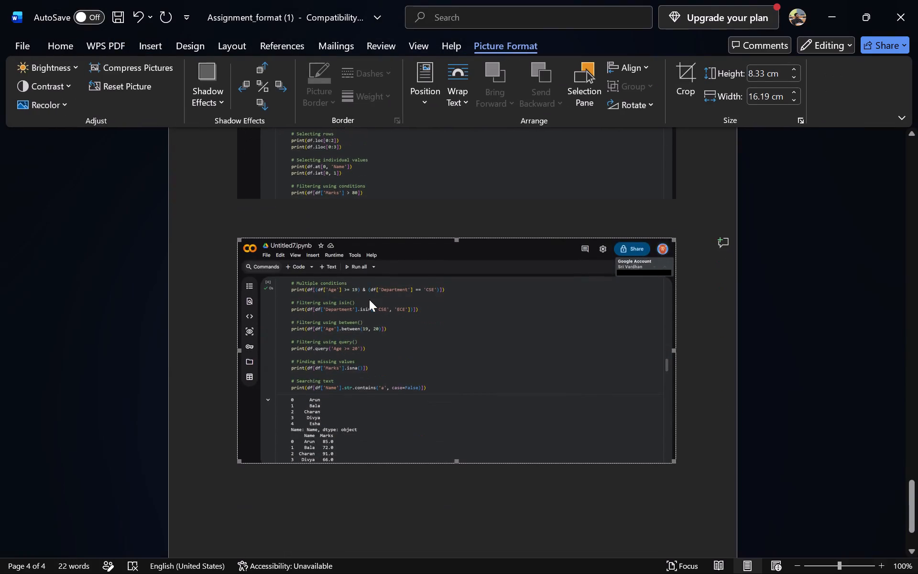
pyautogui.scroll(-1, 306, 434)
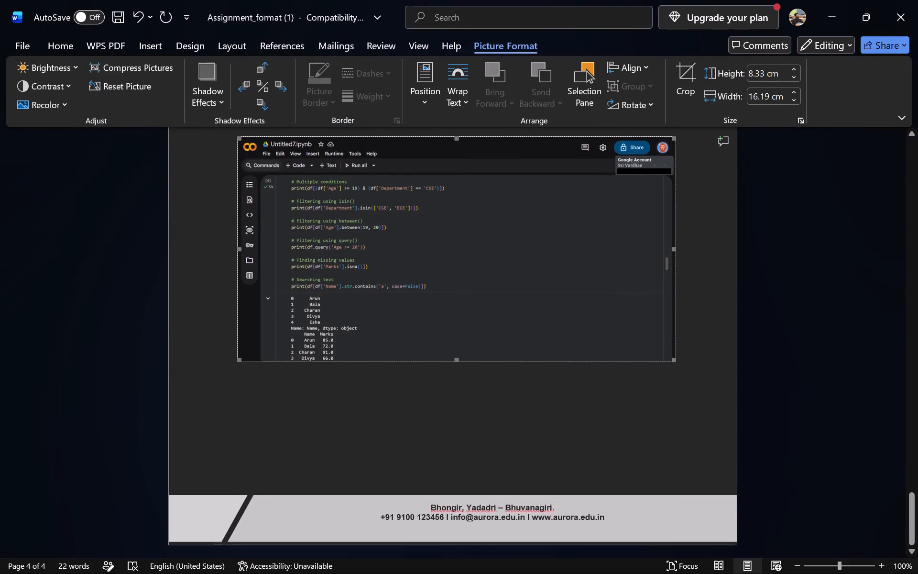
pyautogui.scroll(-2, 263, 453)
pyautogui.doubleClick(251, 433)
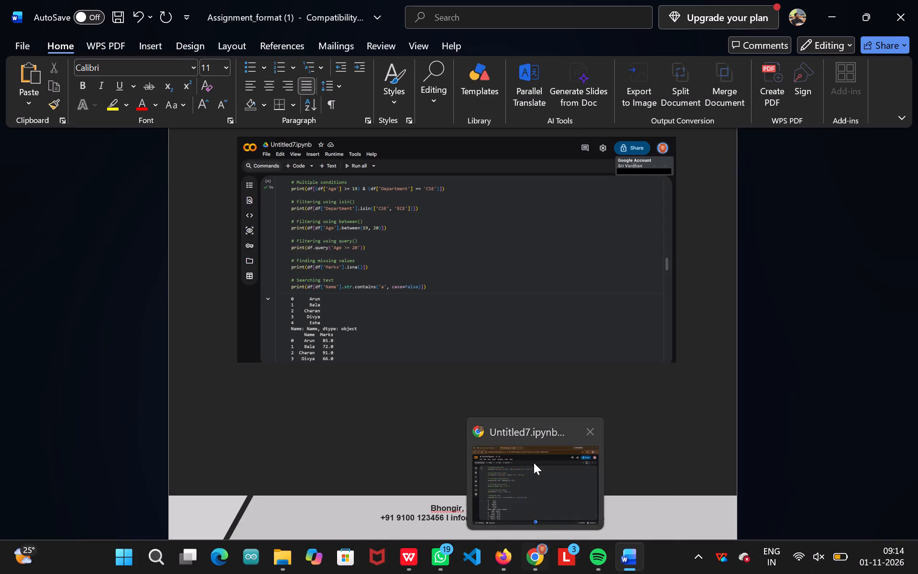
# Switch to Chrome and capture the Colab area below the address bar, showing the selection and filtering output tables down to the Esha missing-marks row.
pyautogui.click(534, 462)
pyautogui.scroll(-2, 423, 399)
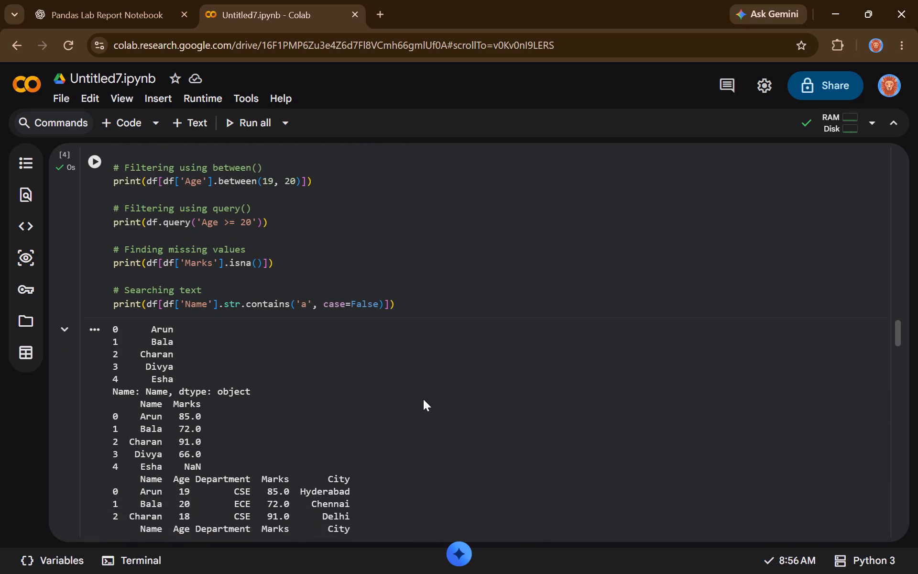
pyautogui.scroll(-4, 423, 399)
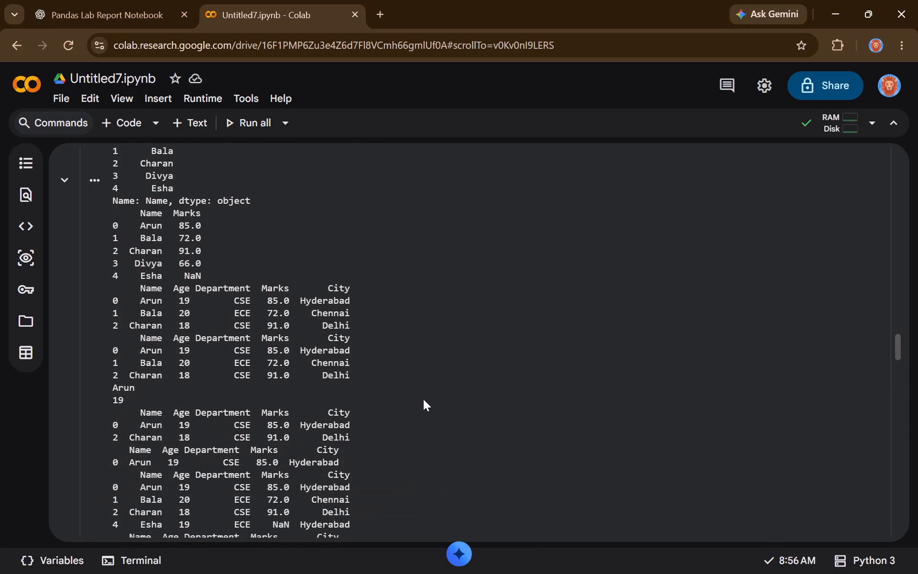
pyautogui.scroll(-3, 423, 399)
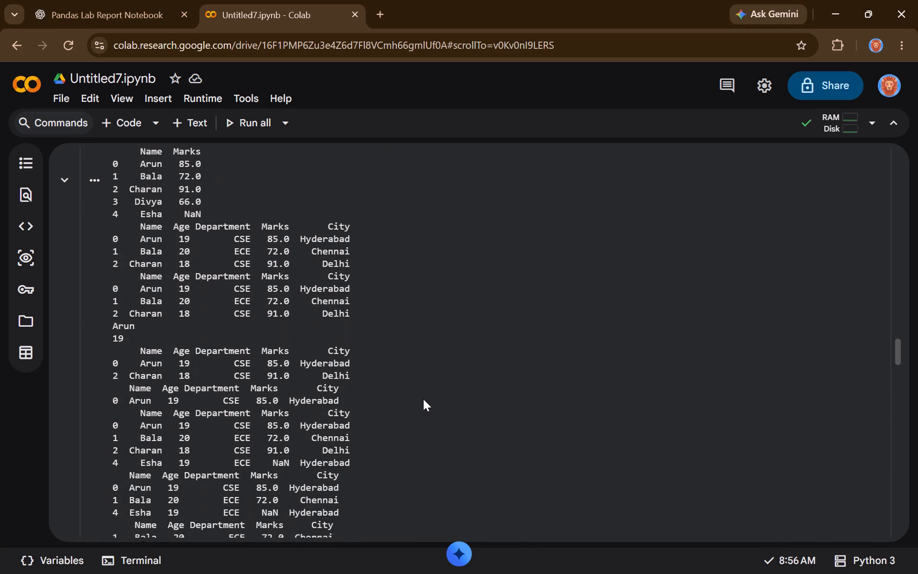
pyautogui.scroll(-2, 423, 399)
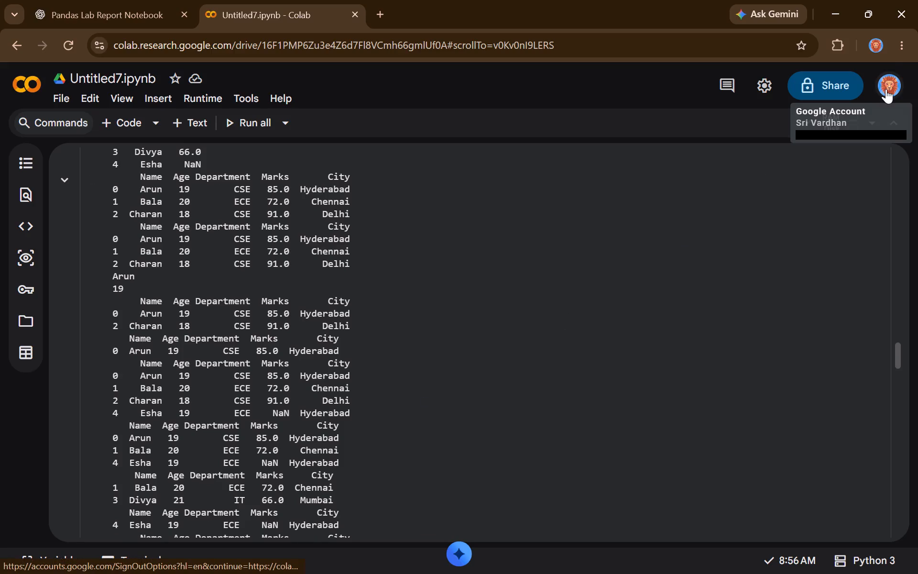
pyautogui.press('shift+super+s')
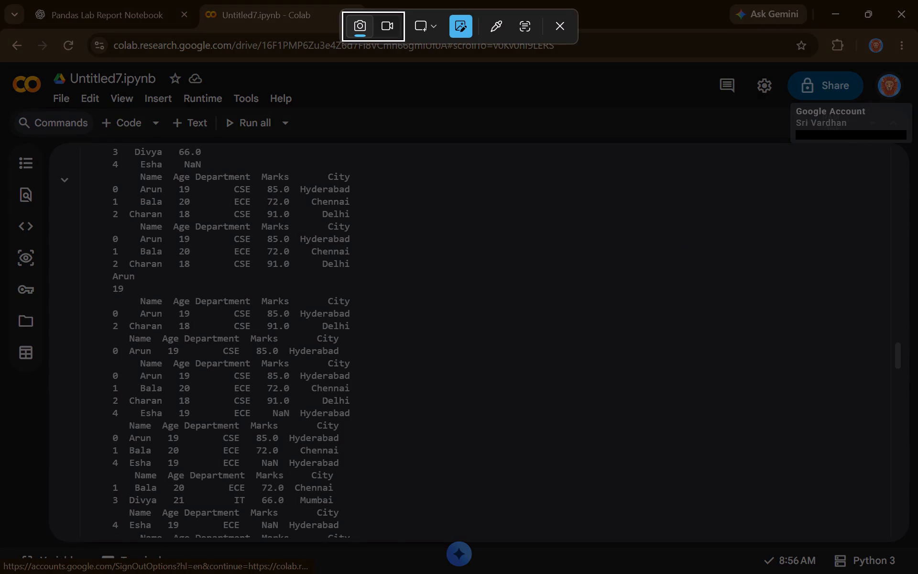
pyautogui.moveTo(0, 62); pyautogui.dragTo(917, 573)
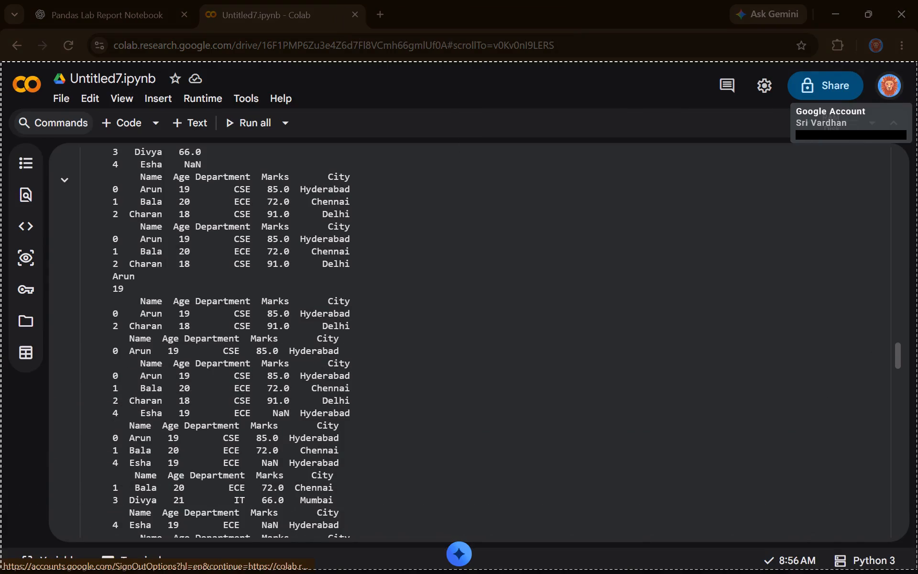
pyautogui.moveTo(917, 573); pyautogui.dragTo(917, 532)
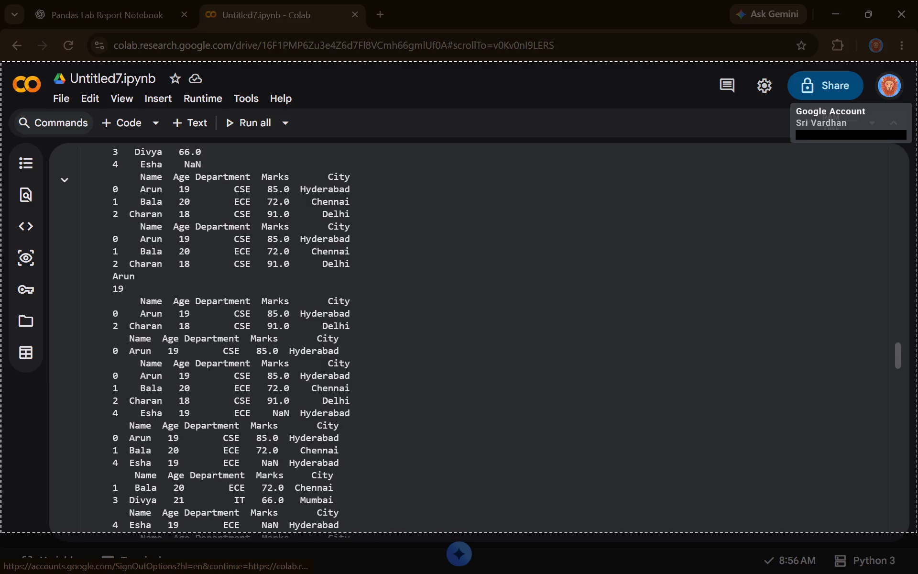
pyautogui.moveTo(917, 532); pyautogui.dragTo(917, 535)
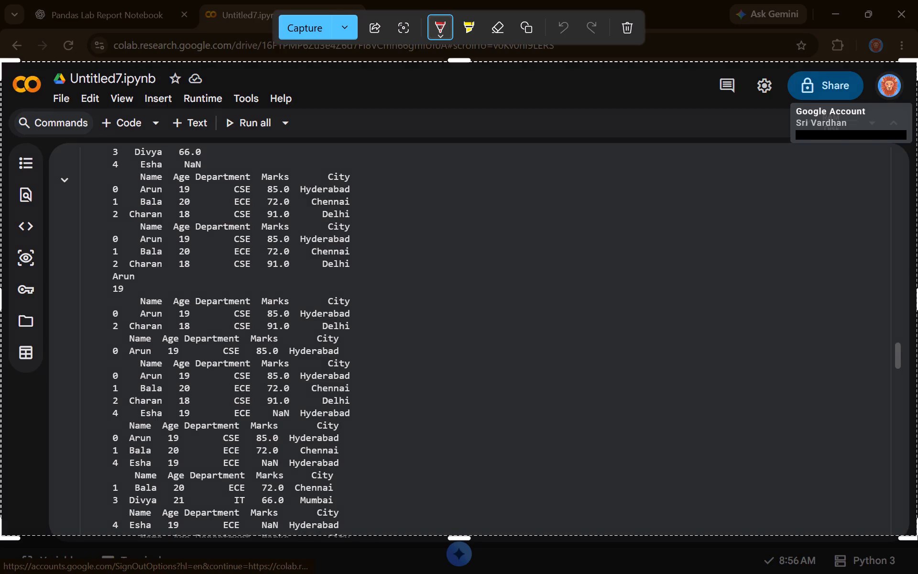
pyautogui.click(318, 26)
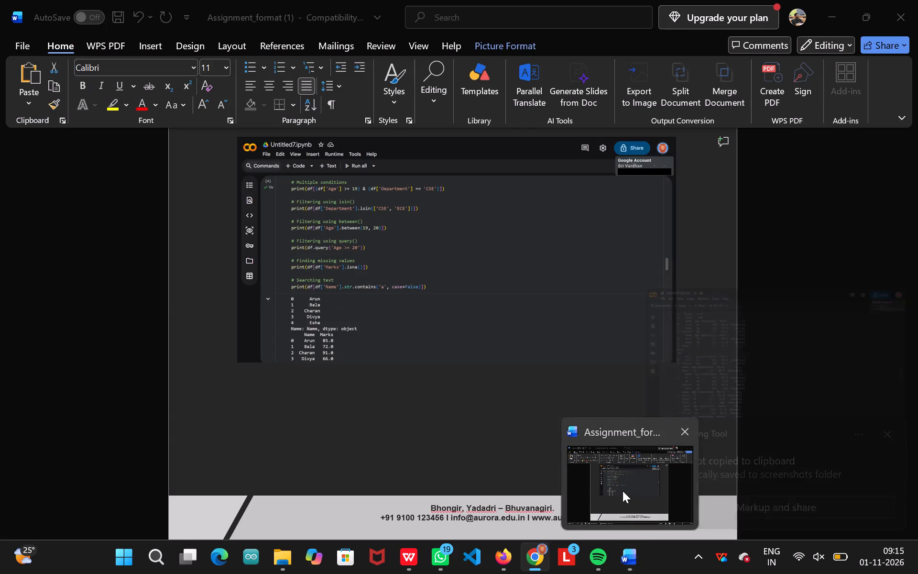
pyautogui.click(623, 491)
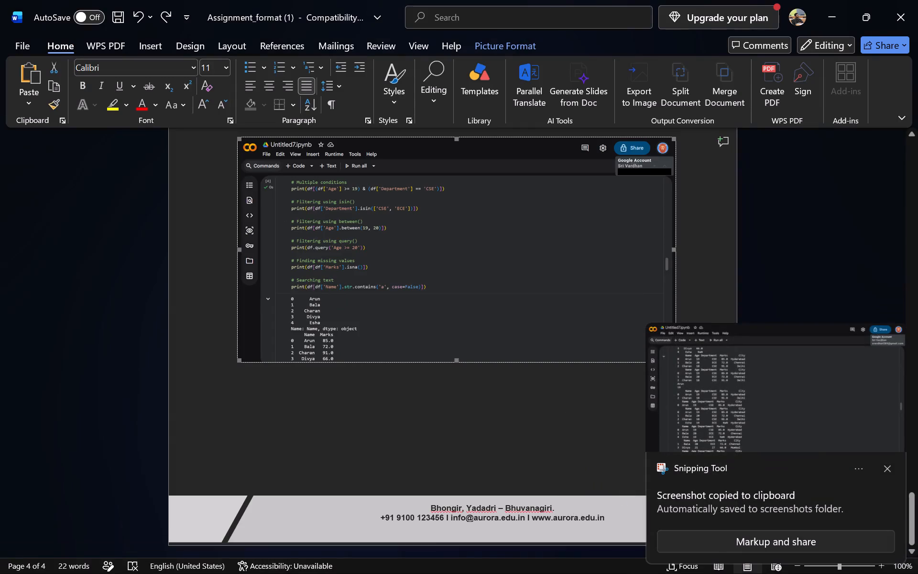
pyautogui.doubleClick(250, 408)
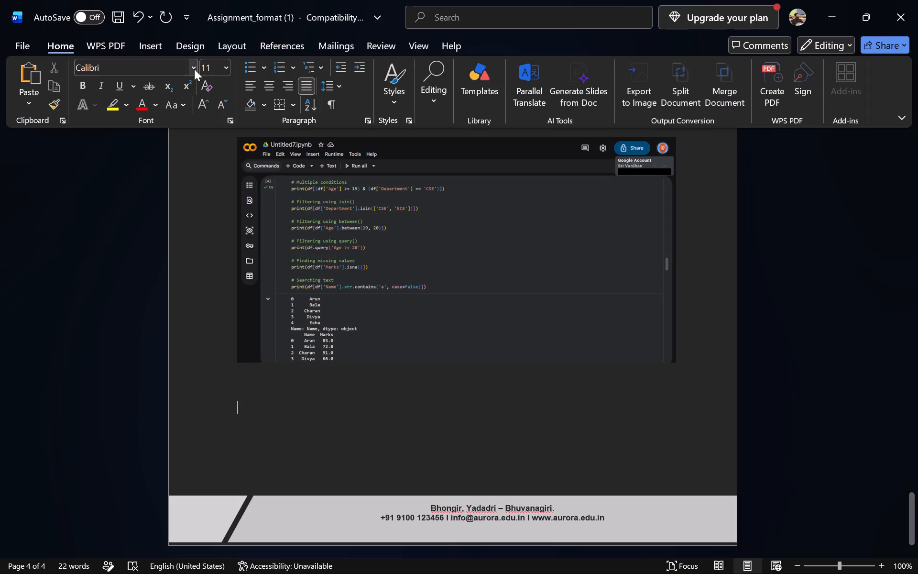
pyautogui.click(157, 43)
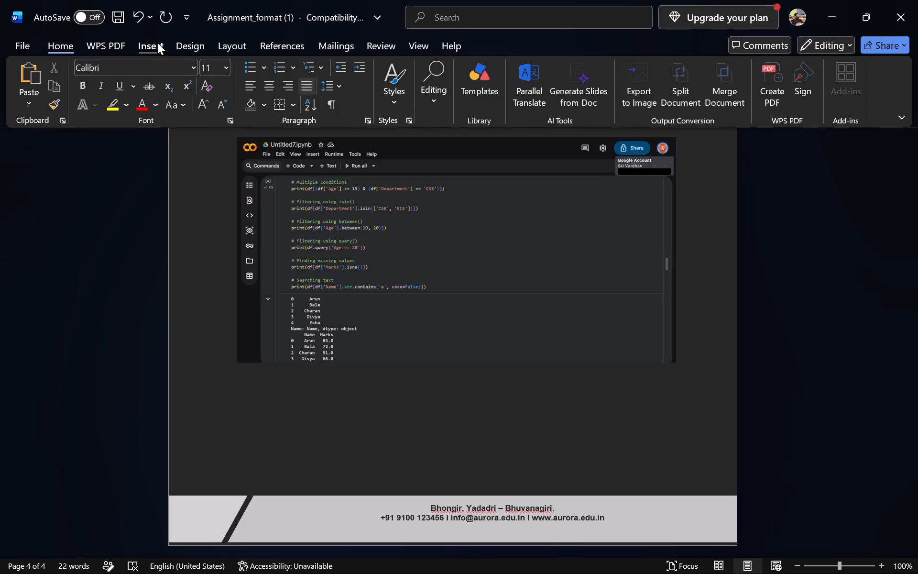
pyautogui.click(147, 100)
pyautogui.click(182, 150)
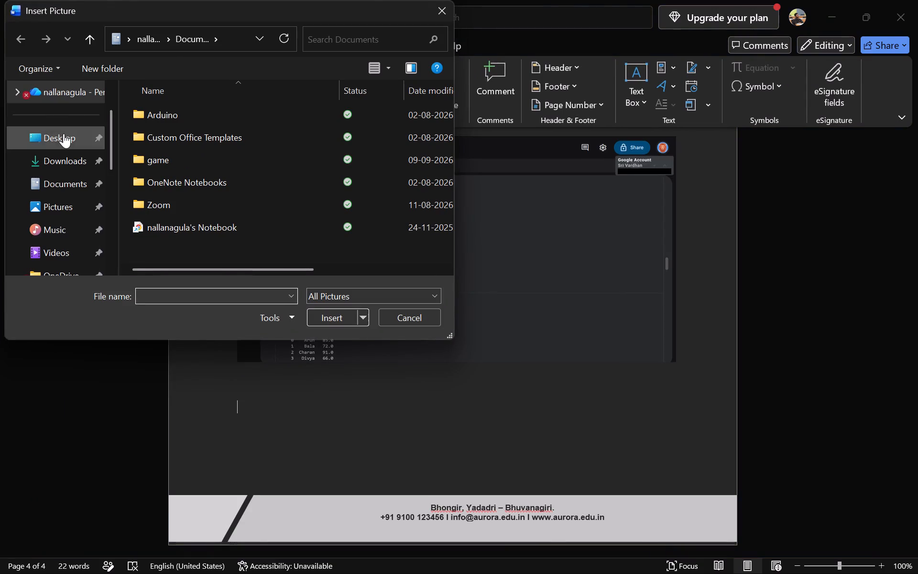
pyautogui.scroll(6, 64, 133)
pyautogui.click(76, 120)
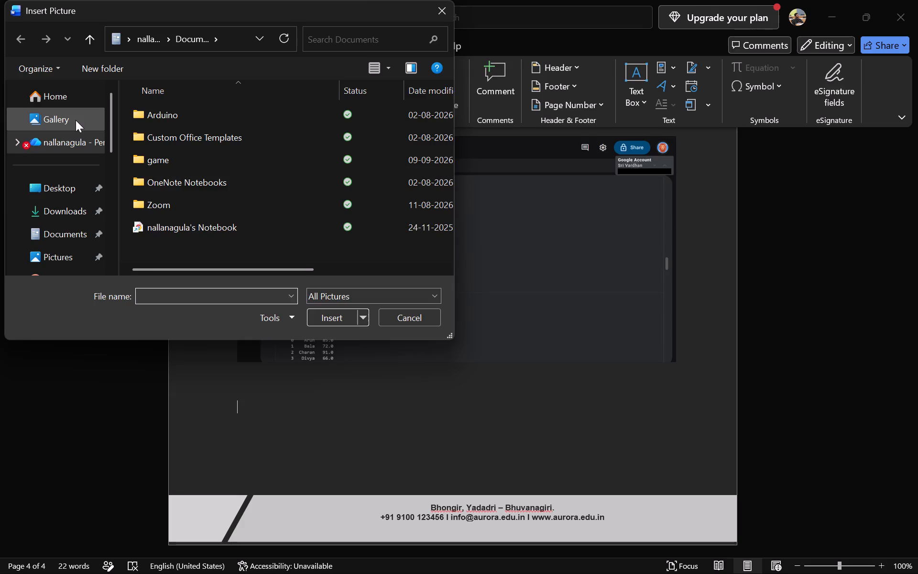
pyautogui.doubleClick(146, 134)
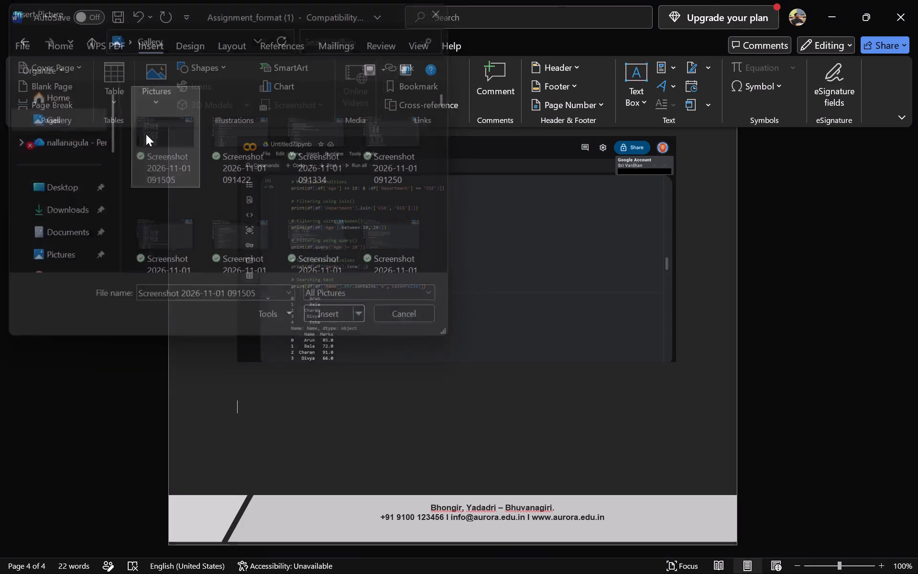
# Add five blank lines at the bottom of page 4 to push the new screenshot down on page 5, and place the text cursor beneath it.
pyautogui.scroll(1, 385, 285)
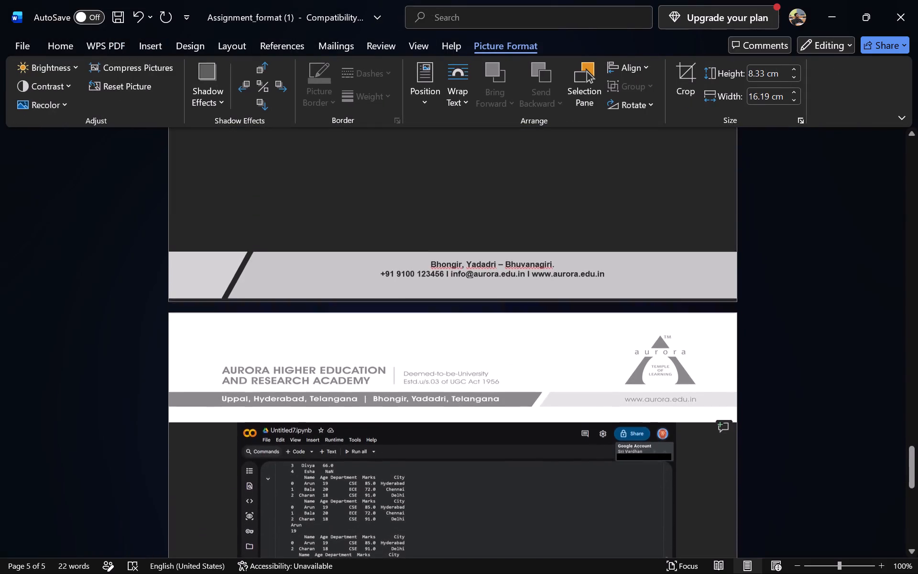
pyautogui.doubleClick(264, 200)
pyautogui.press('Return')
pyautogui.press('Return')
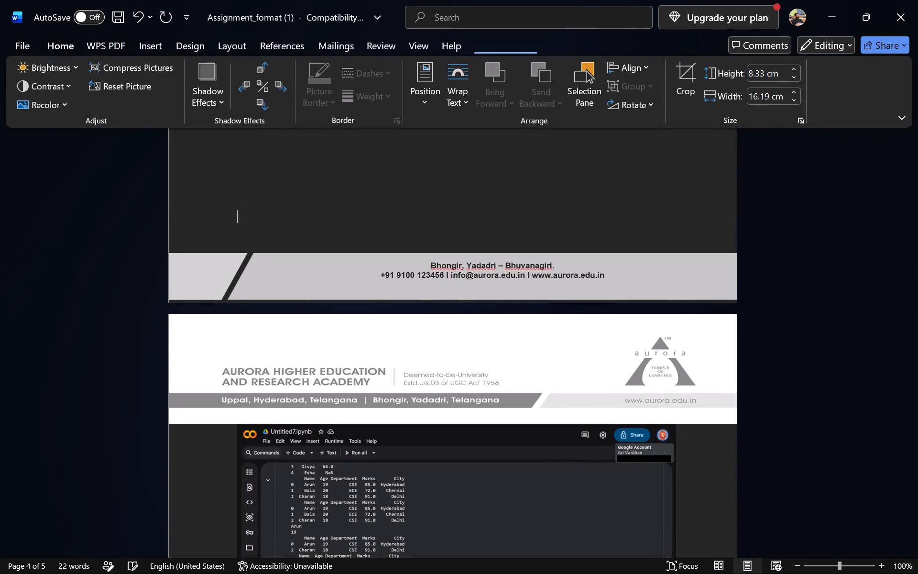
pyautogui.press('Return')
pyautogui.press('Return')
pyautogui.press('Return')
pyautogui.scroll(-3, 264, 200)
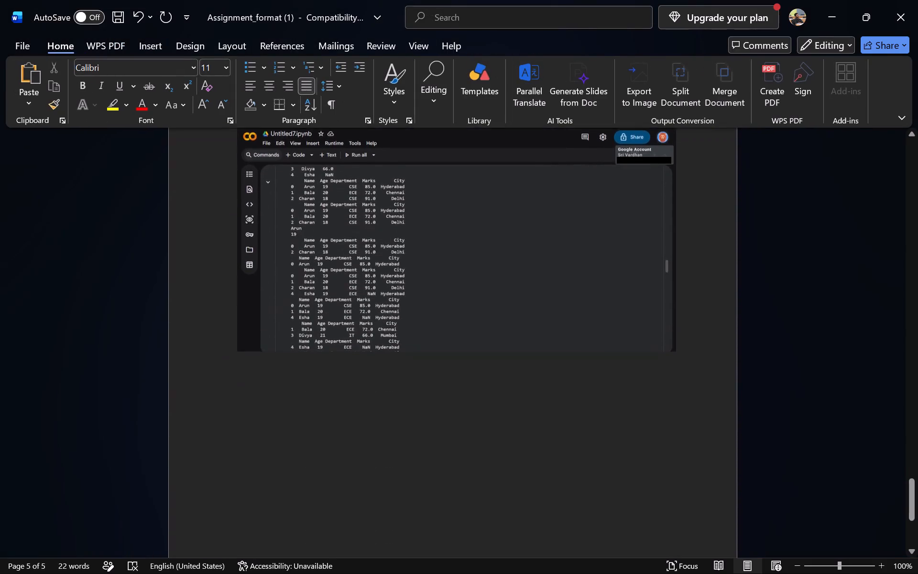
pyautogui.click(261, 398)
pyautogui.doubleClick(261, 398)
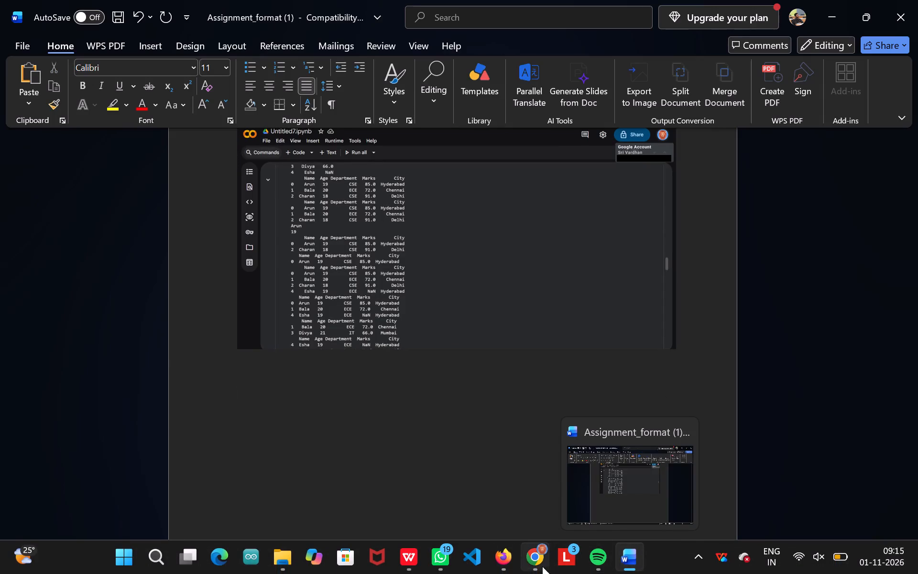
# Switch to Chrome and capture the Colab area below the address bar, from the last filtering output table to the Manipulating Data heading.
pyautogui.click(522, 476)
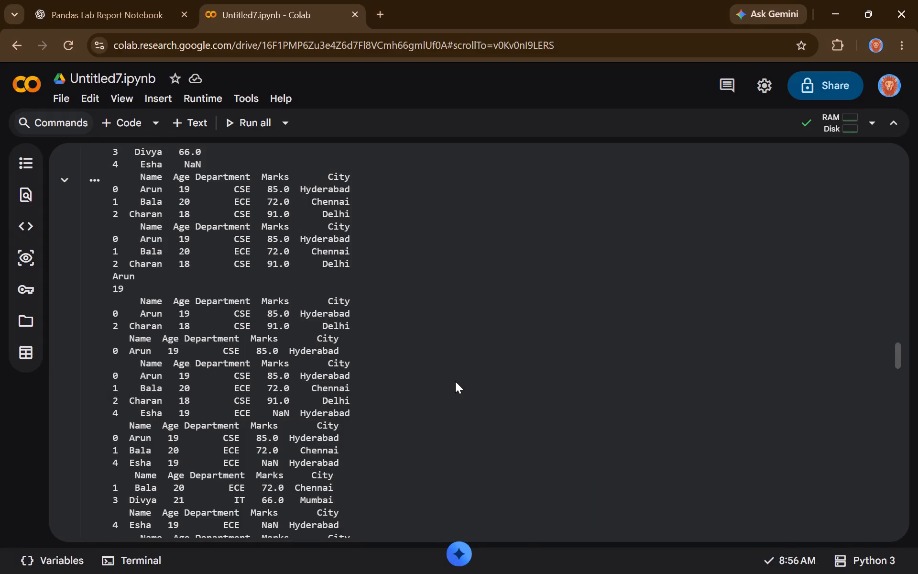
pyautogui.scroll(-2, 455, 381)
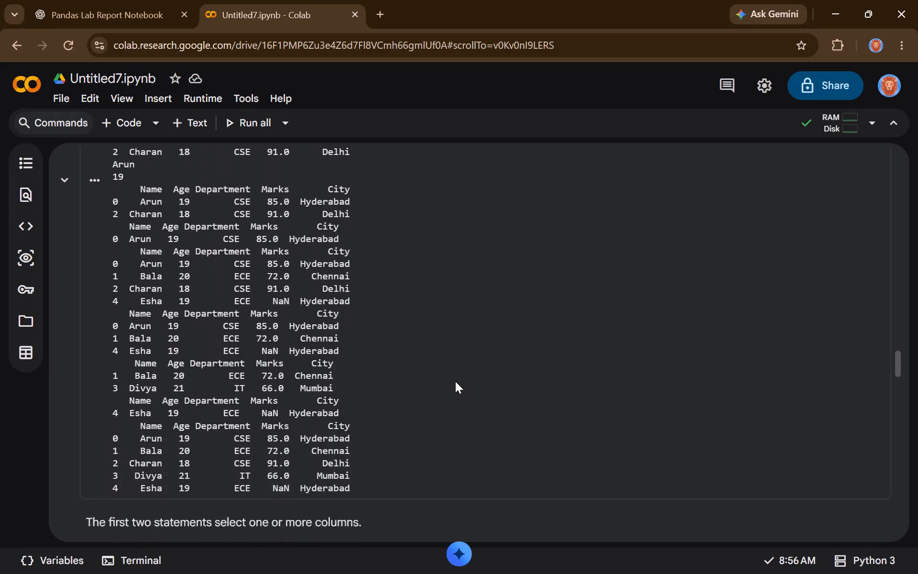
pyautogui.scroll(-4, 455, 381)
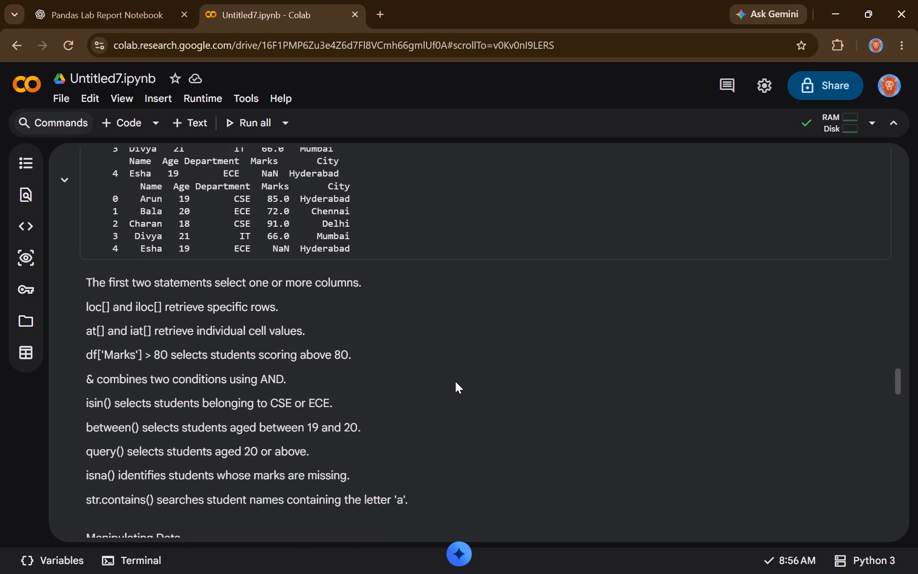
pyautogui.scroll(-3, 455, 381)
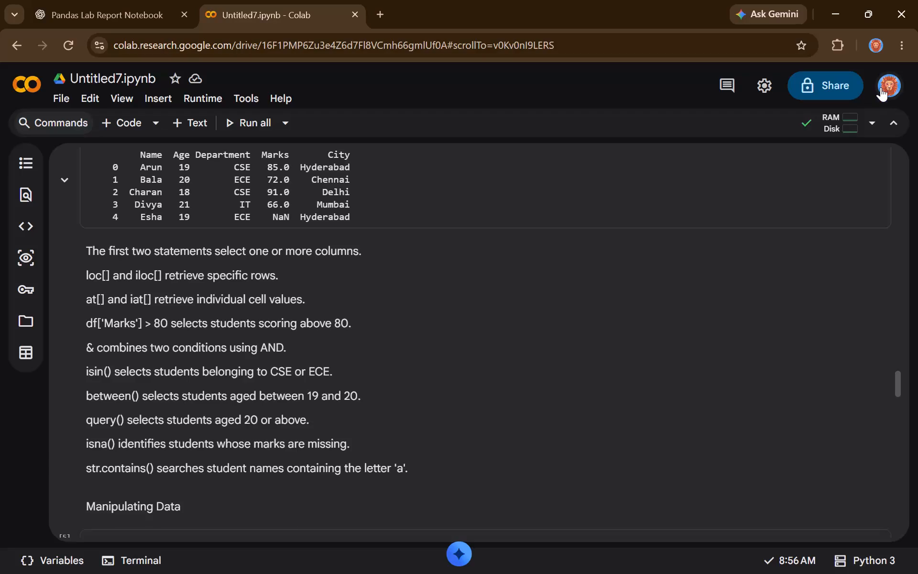
pyautogui.press('shift+super+s')
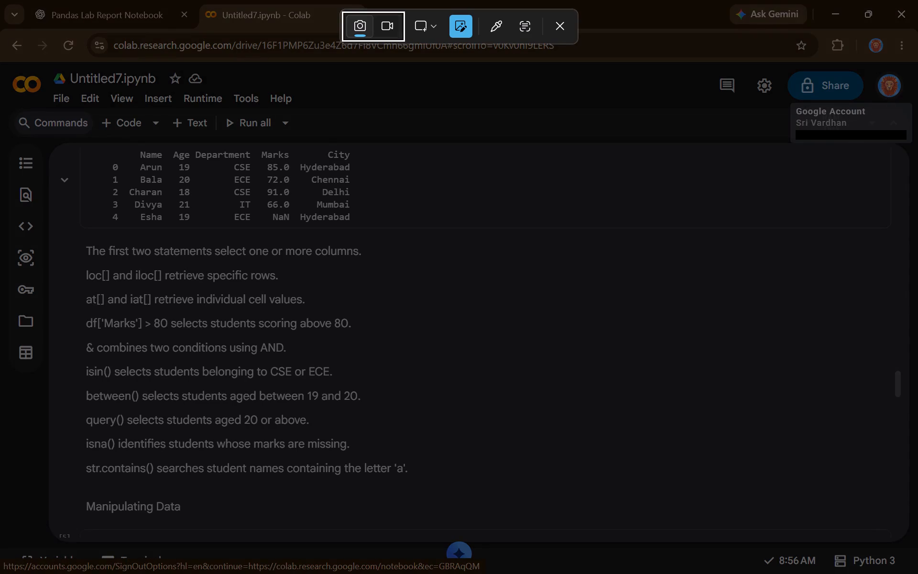
pyautogui.moveTo(0, 61); pyautogui.dragTo(917, 495)
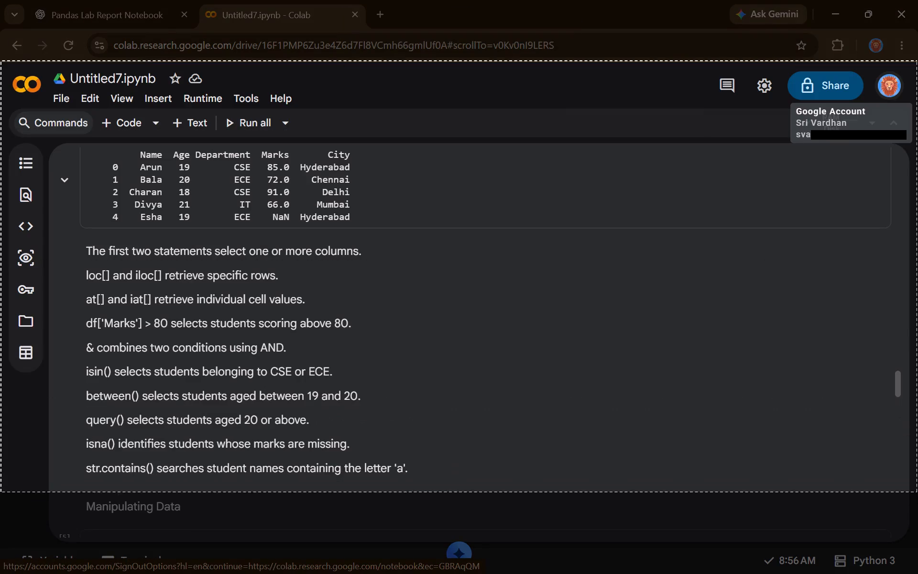
pyautogui.moveTo(917, 495); pyautogui.dragTo(917, 528)
pyautogui.click(310, 23)
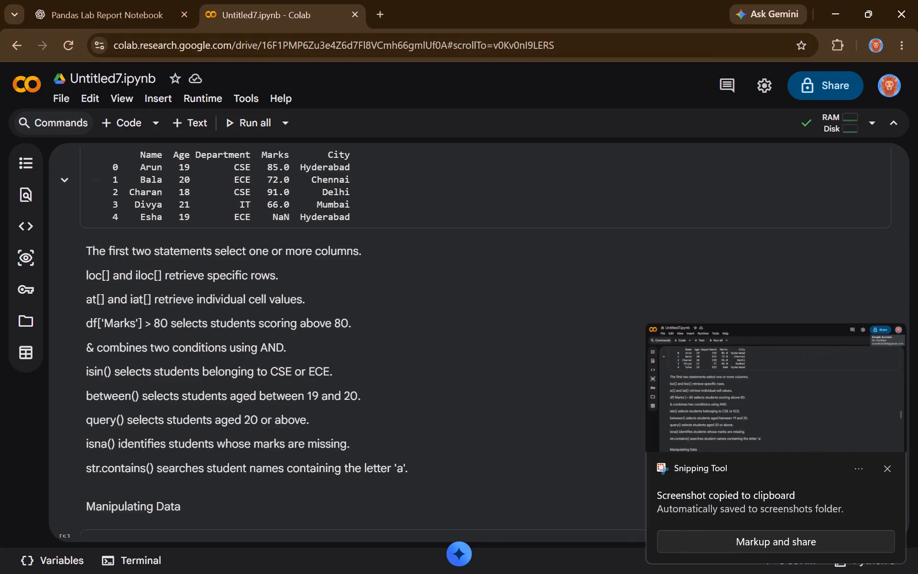
pyautogui.click(612, 501)
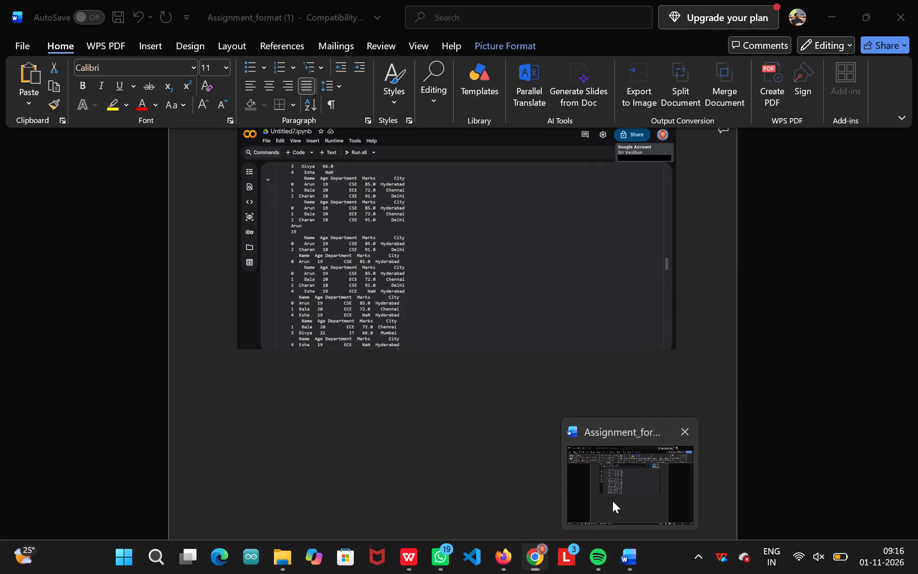
pyautogui.doubleClick(240, 392)
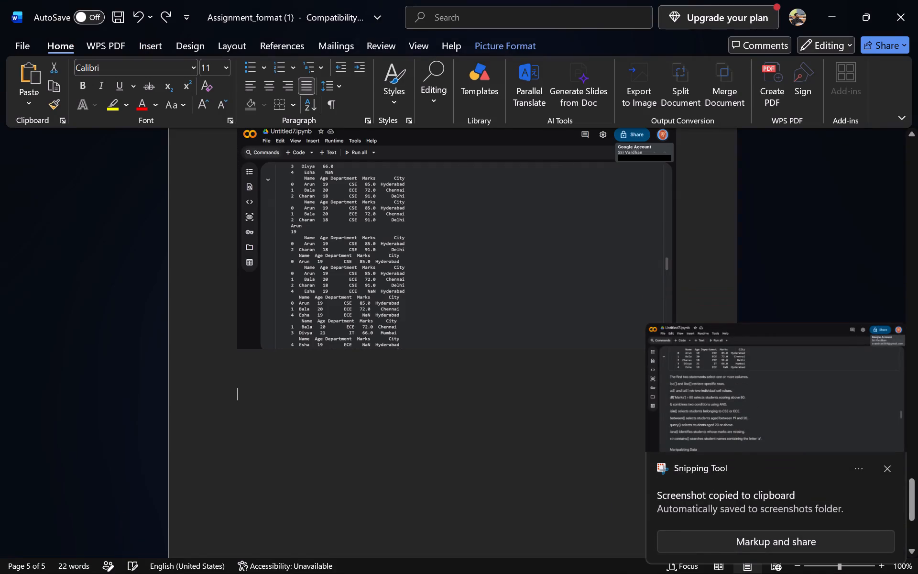
pyautogui.click(157, 49)
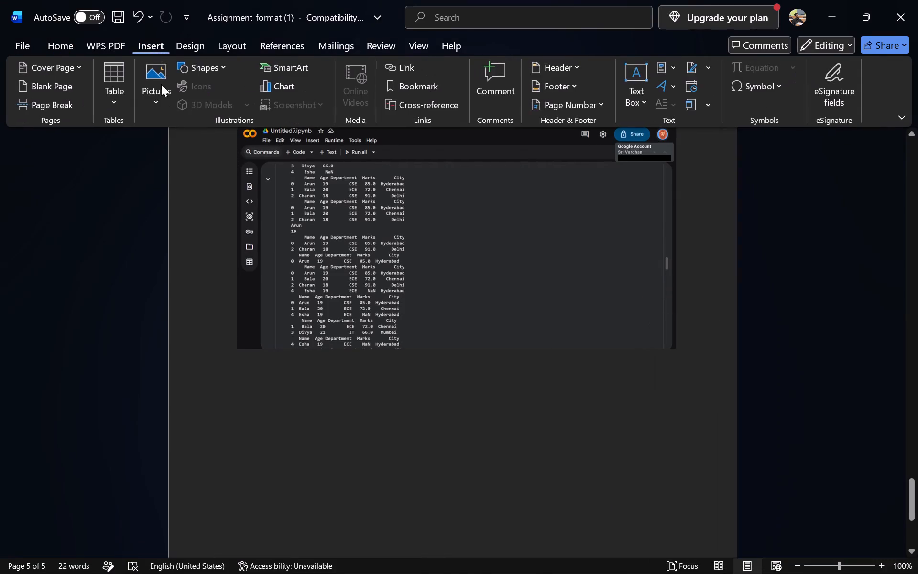
pyautogui.click(161, 109)
pyautogui.click(182, 155)
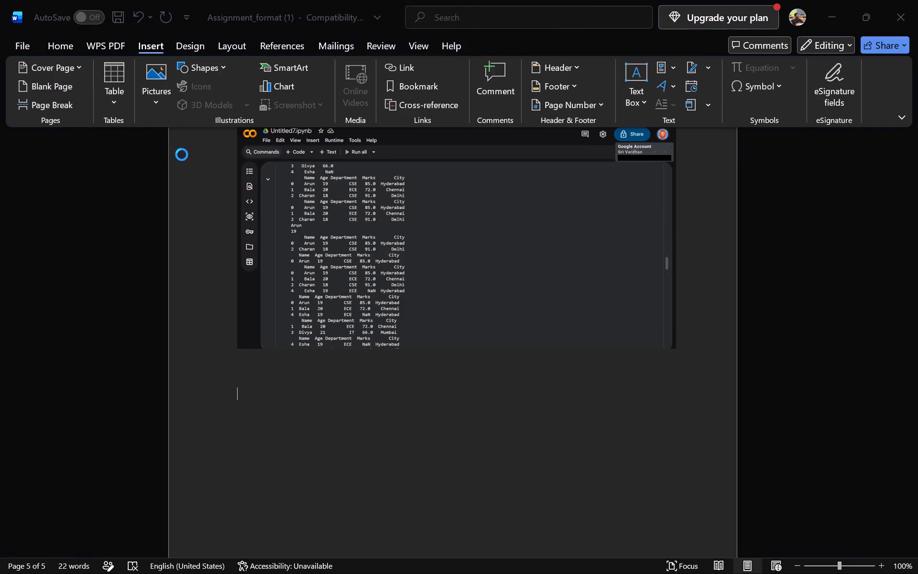
pyautogui.scroll(5, 68, 116)
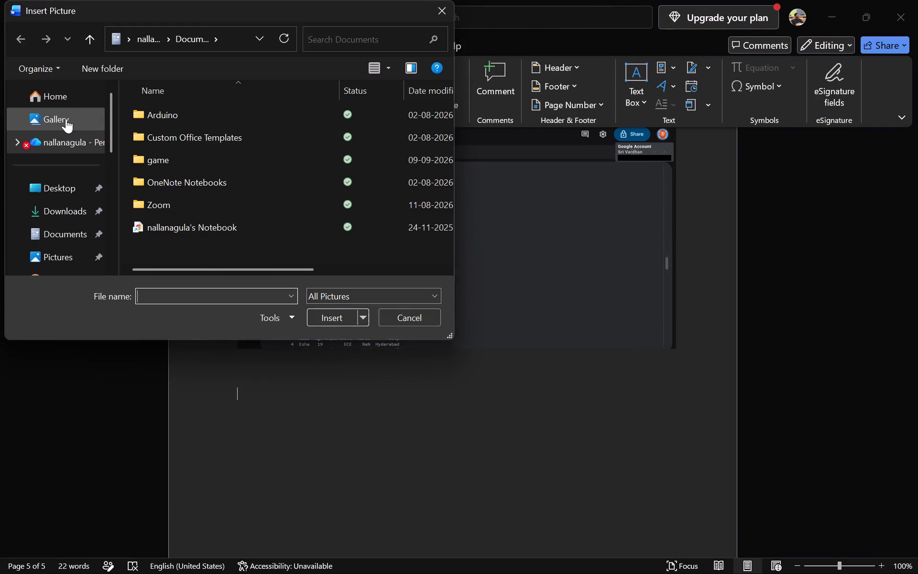
pyautogui.click(66, 119)
pyautogui.doubleClick(162, 137)
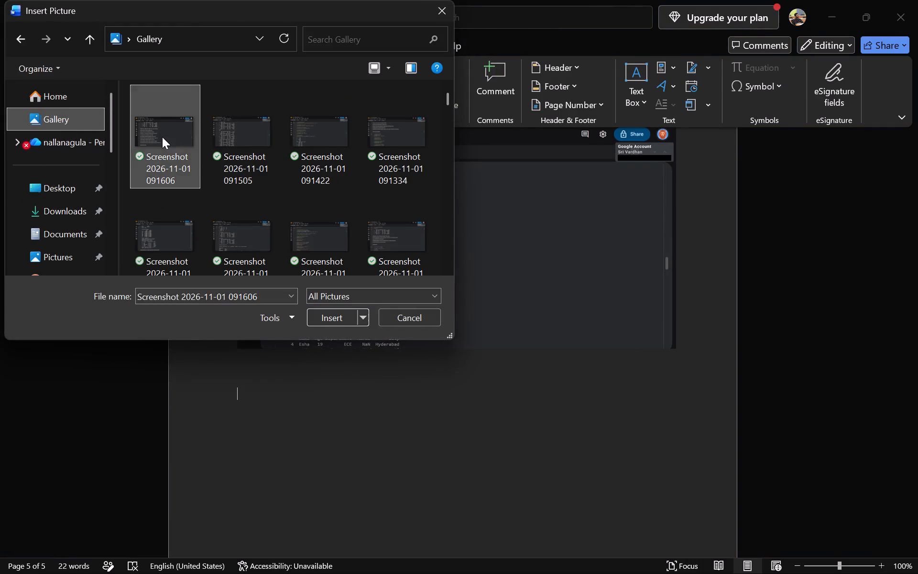
pyautogui.scroll(-2, 370, 321)
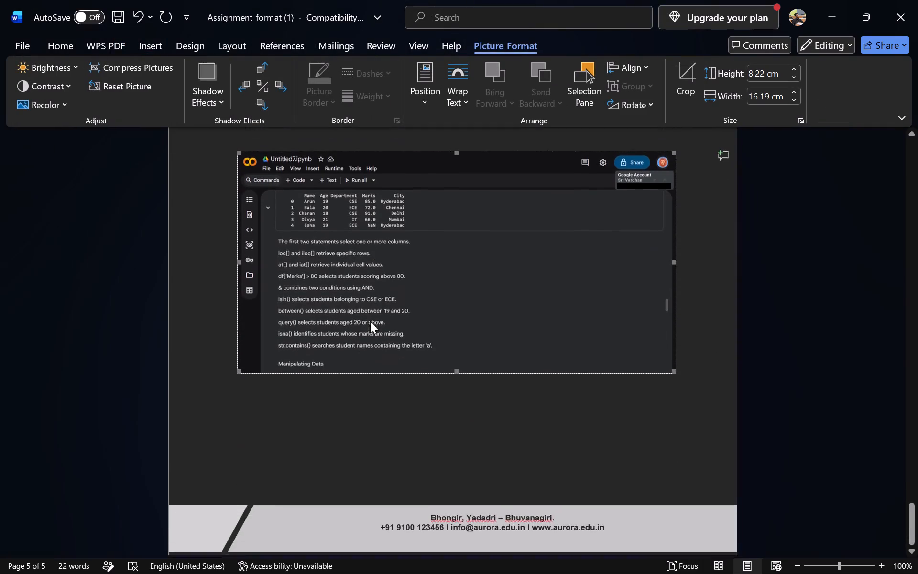
pyautogui.scroll(-1, 284, 393)
pyautogui.click(258, 416)
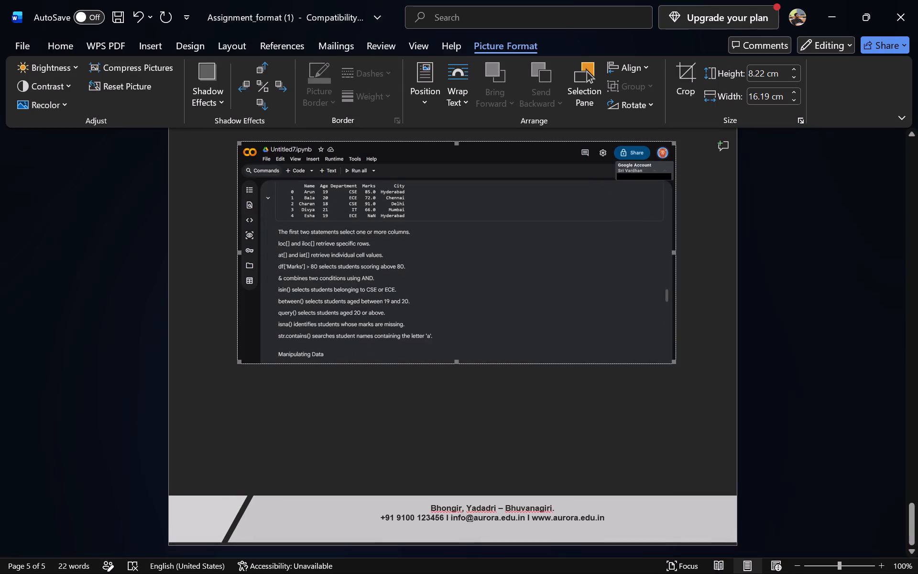
pyautogui.doubleClick(251, 417)
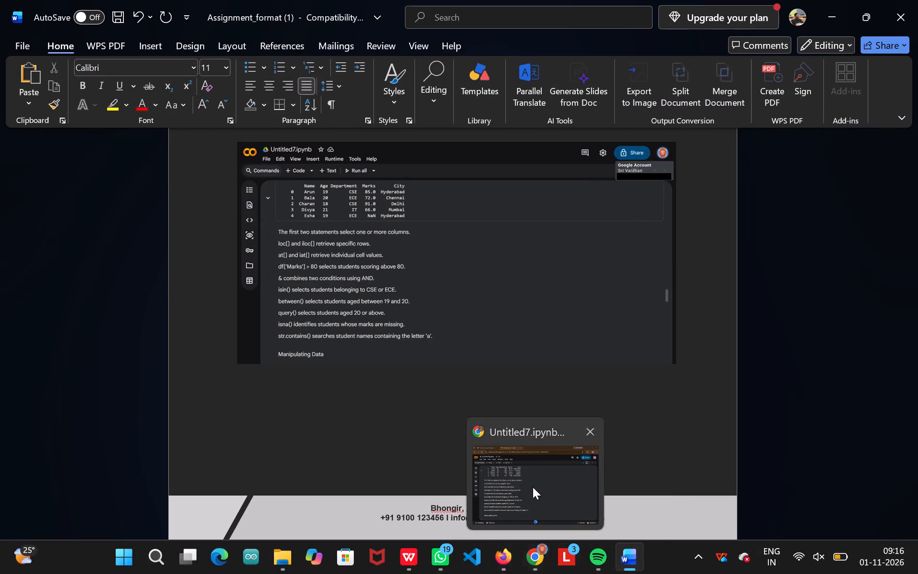
# Switch to Chrome and capture the Colab area below the address bar, from the Manipulating Data heading to the first output rows under its code.
pyautogui.click(533, 487)
pyautogui.scroll(-3, 472, 345)
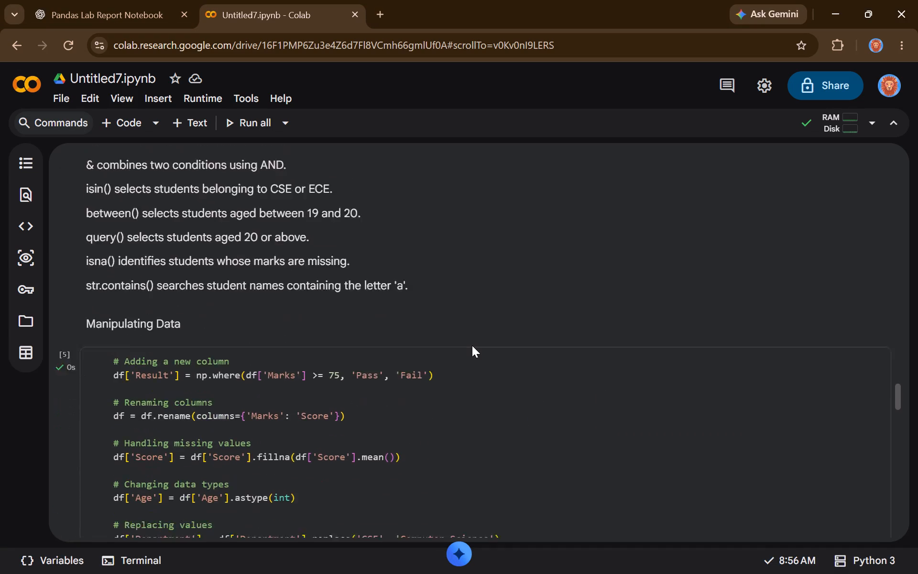
pyautogui.scroll(-3, 472, 345)
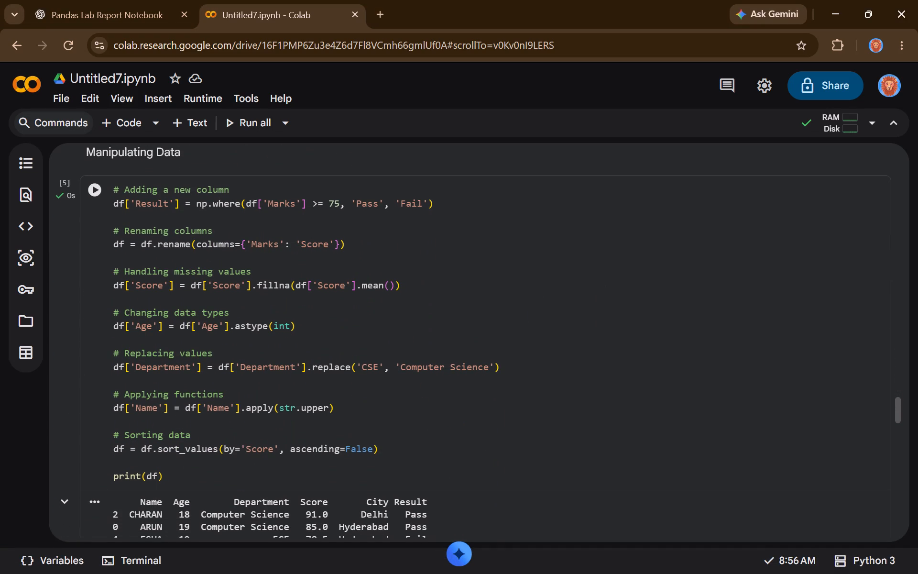
pyautogui.scroll(-2, 472, 345)
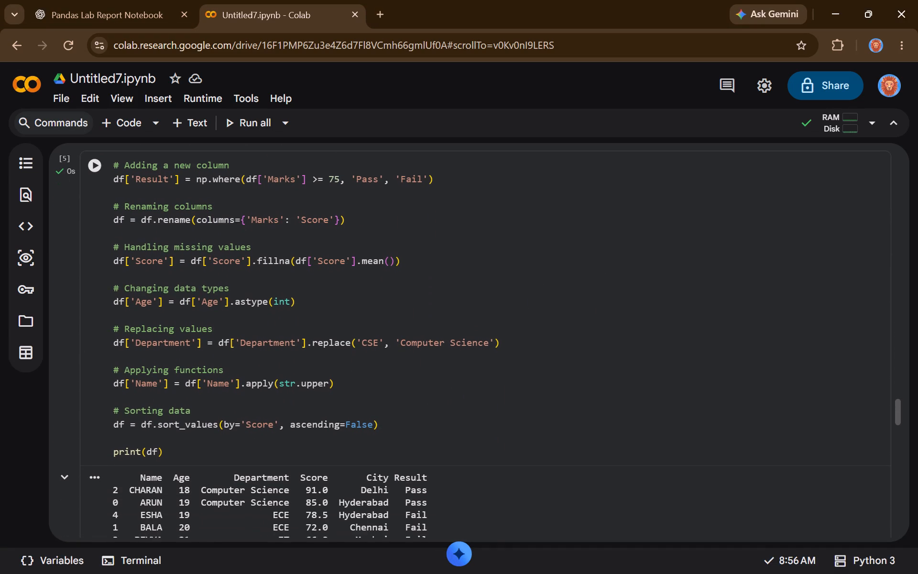
pyautogui.scroll(-1, 472, 345)
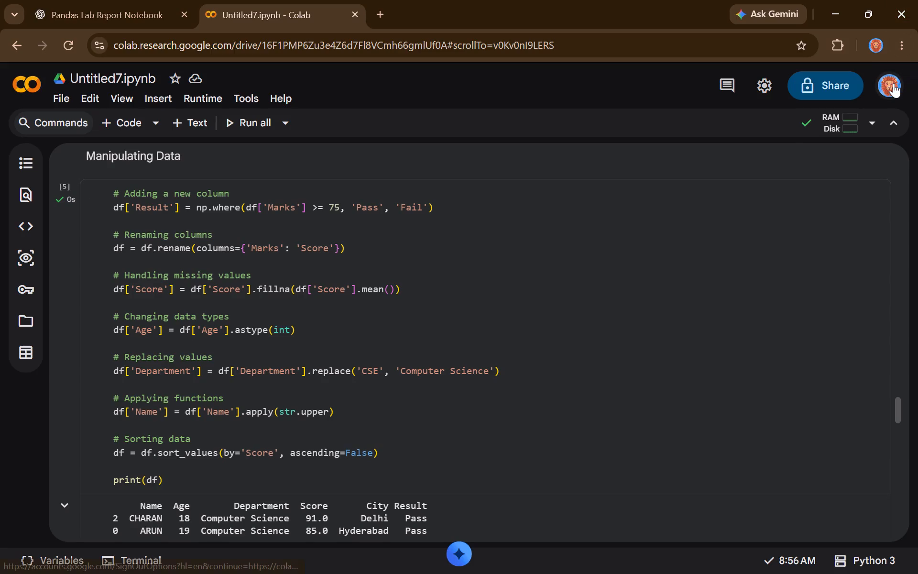
pyautogui.press('shift+super+s')
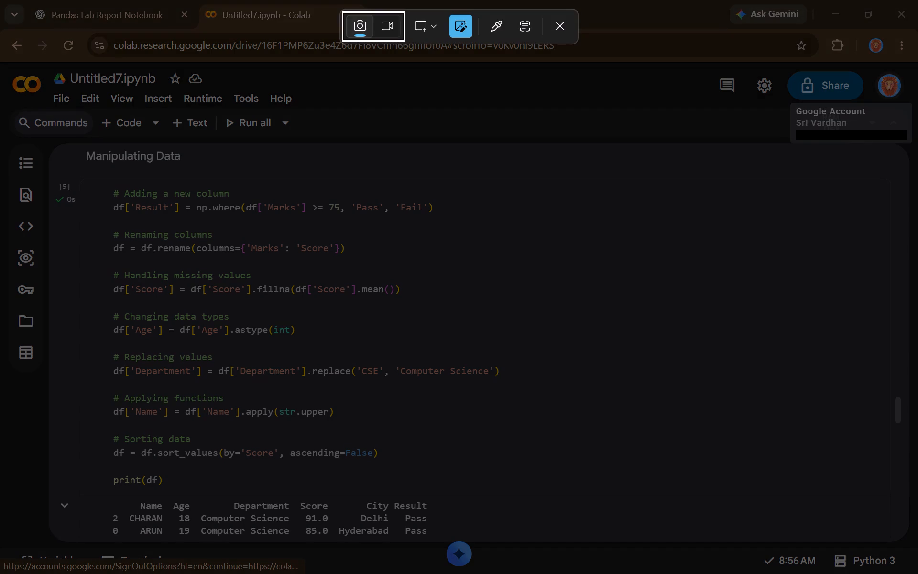
pyautogui.moveTo(0, 61); pyautogui.dragTo(917, 321)
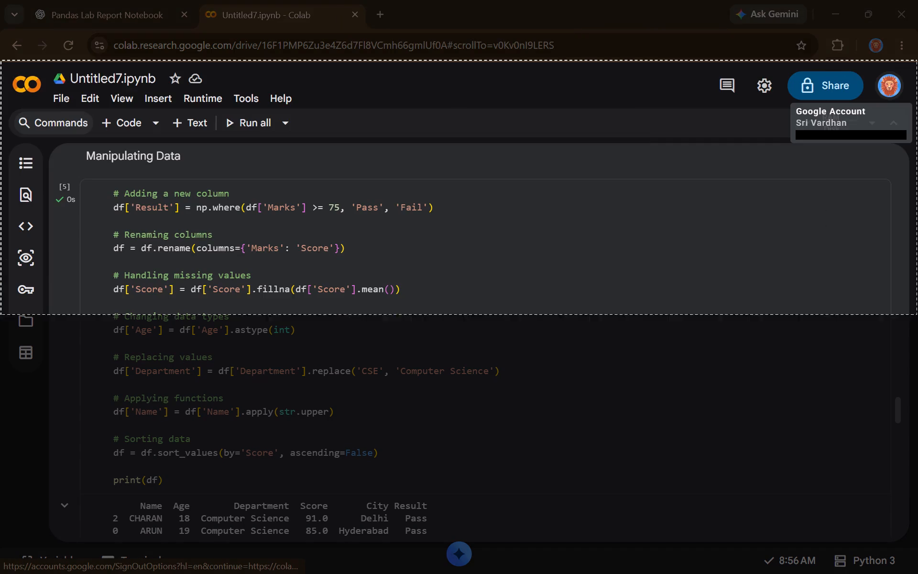
pyautogui.moveTo(917, 321); pyautogui.dragTo(917, 547)
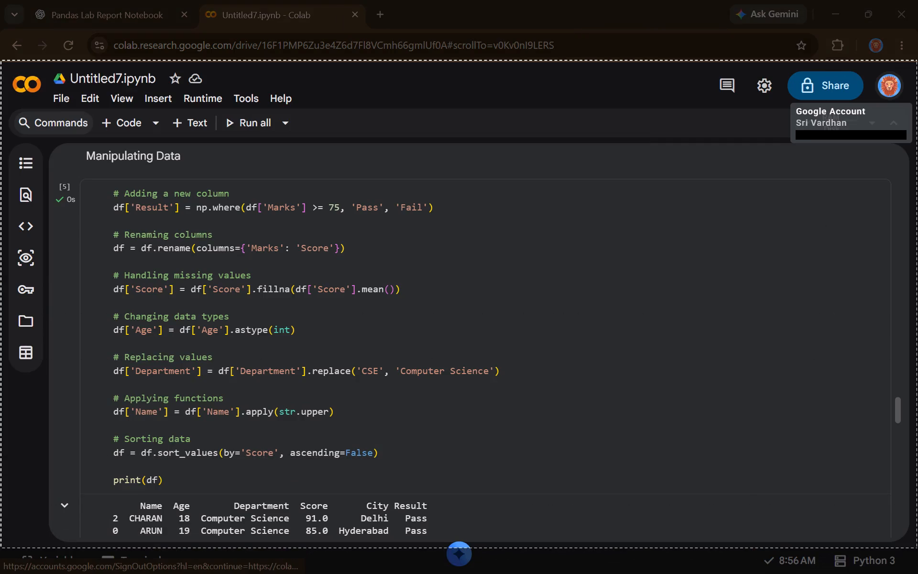
pyautogui.moveTo(917, 547); pyautogui.dragTo(917, 542)
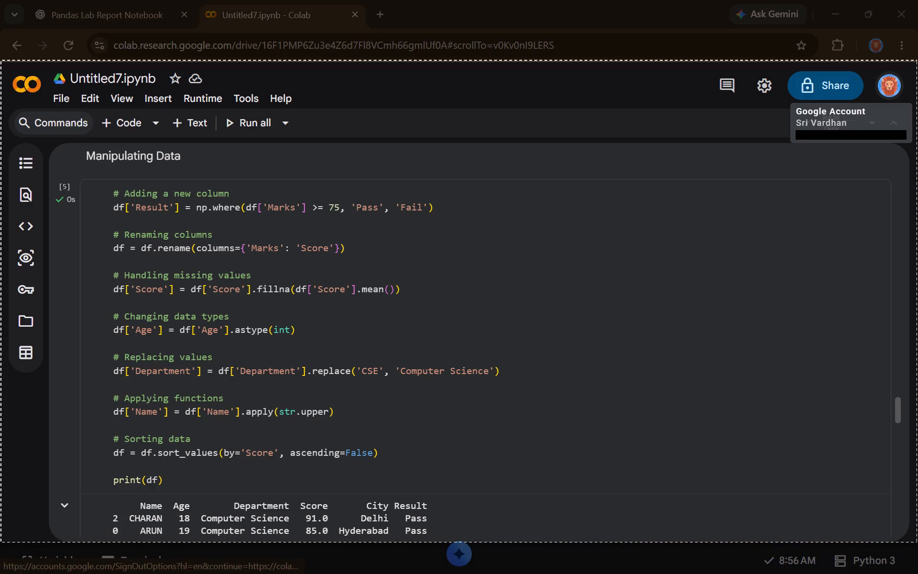
pyautogui.moveTo(917, 542); pyautogui.dragTo(917, 543)
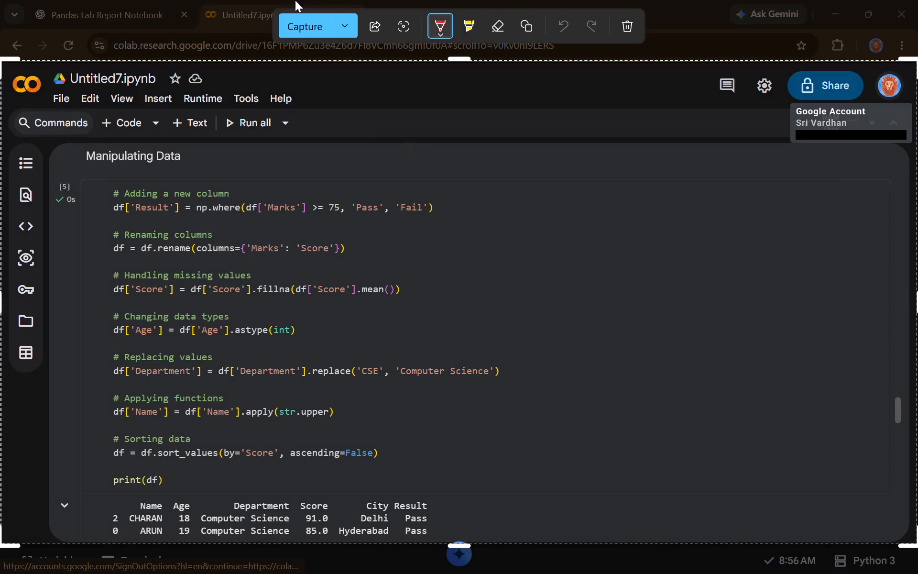
pyautogui.click(302, 29)
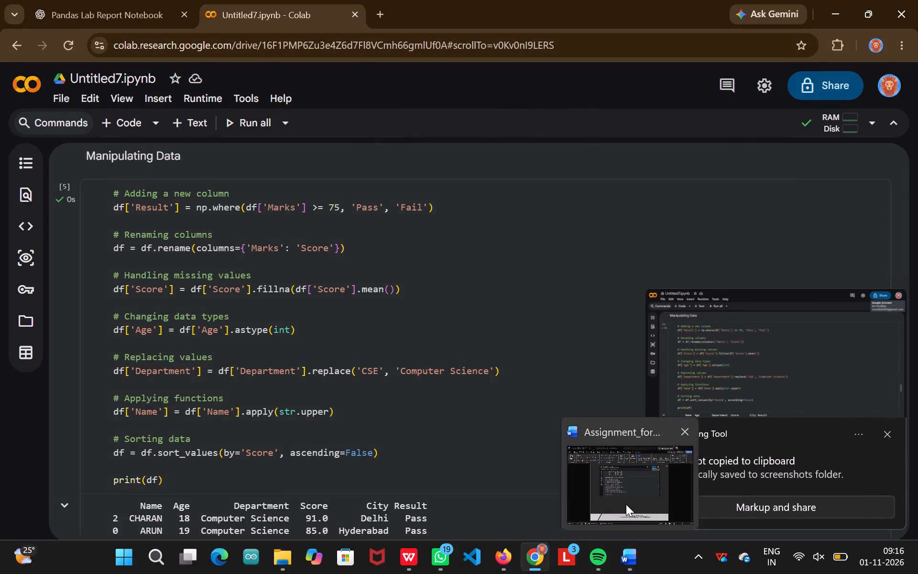
pyautogui.click(626, 504)
pyautogui.doubleClick(251, 406)
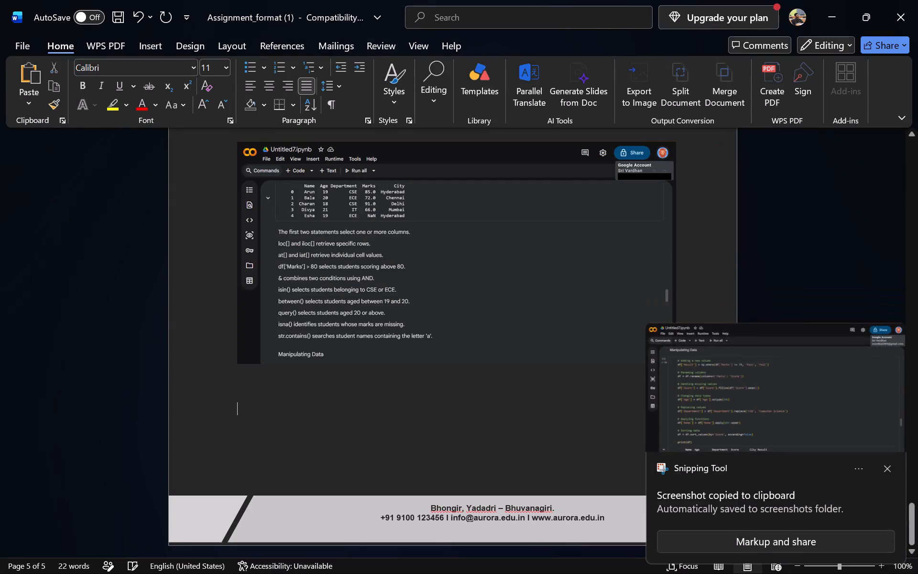
pyautogui.click(145, 46)
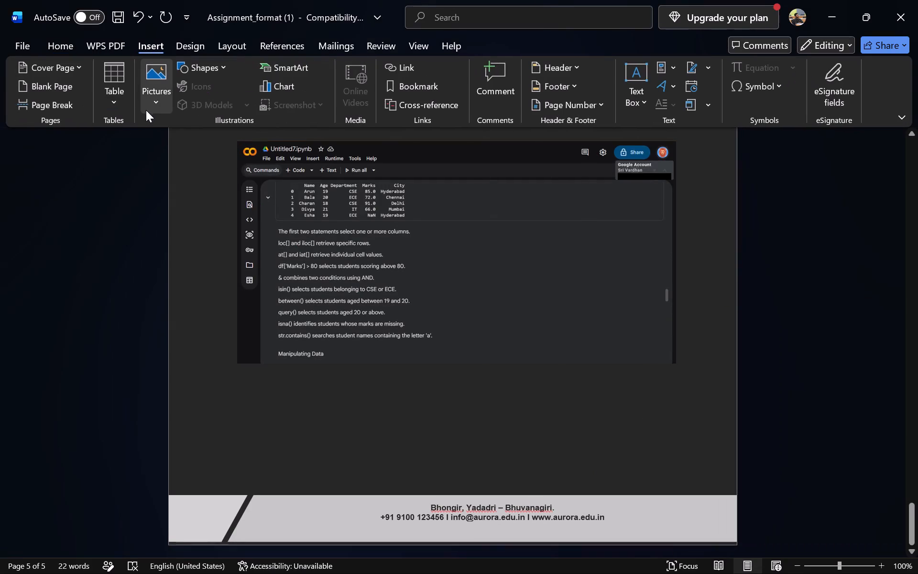
pyautogui.click(147, 108)
pyautogui.click(182, 156)
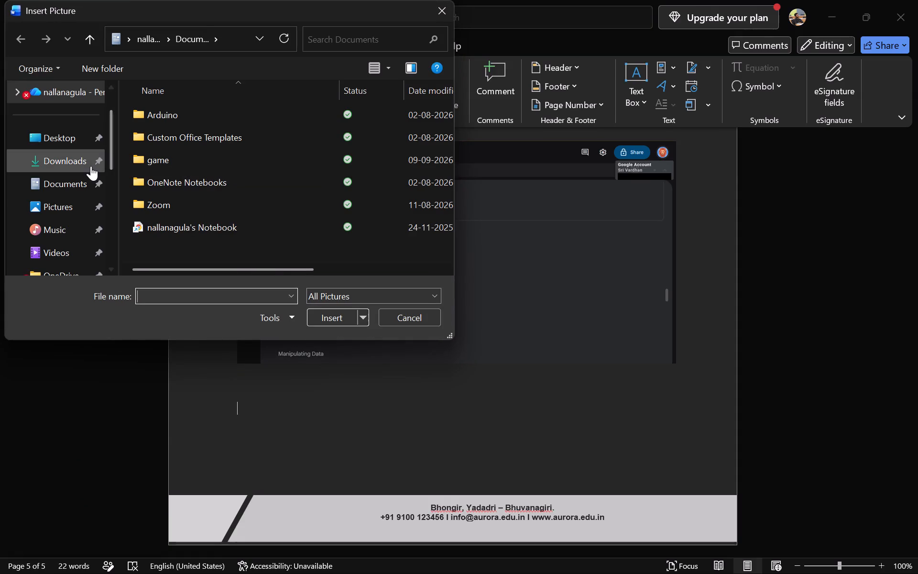
pyautogui.scroll(4, 91, 166)
pyautogui.click(78, 114)
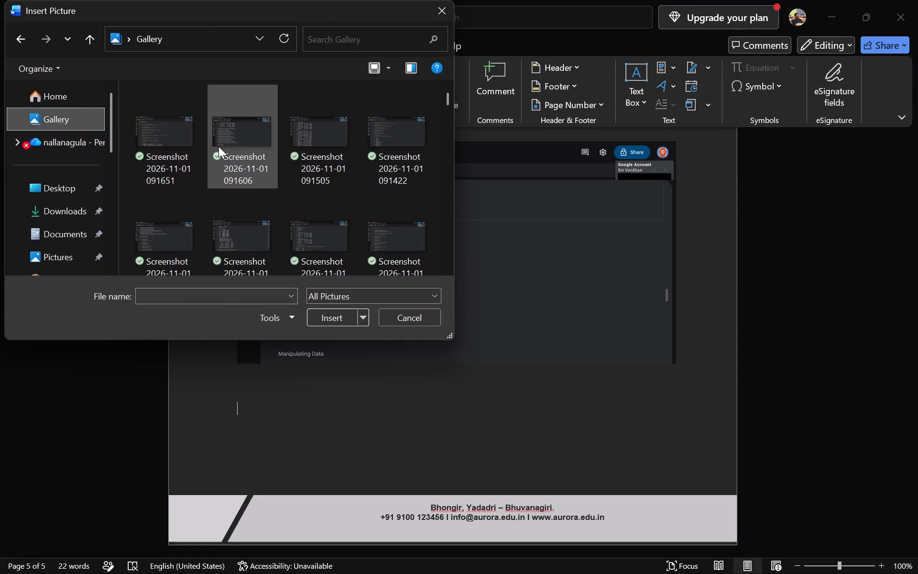
pyautogui.doubleClick(163, 141)
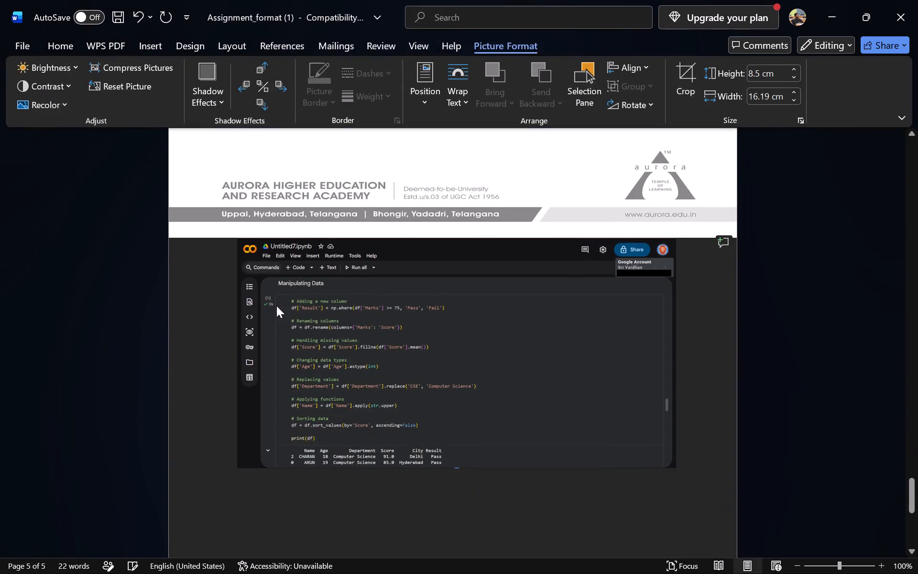
# Add three blank lines at the bottom of page 5 ahead of the new screenshot, and place the text cursor beneath that screenshot on page 6.
pyautogui.scroll(1, 326, 276)
pyautogui.doubleClick(254, 240)
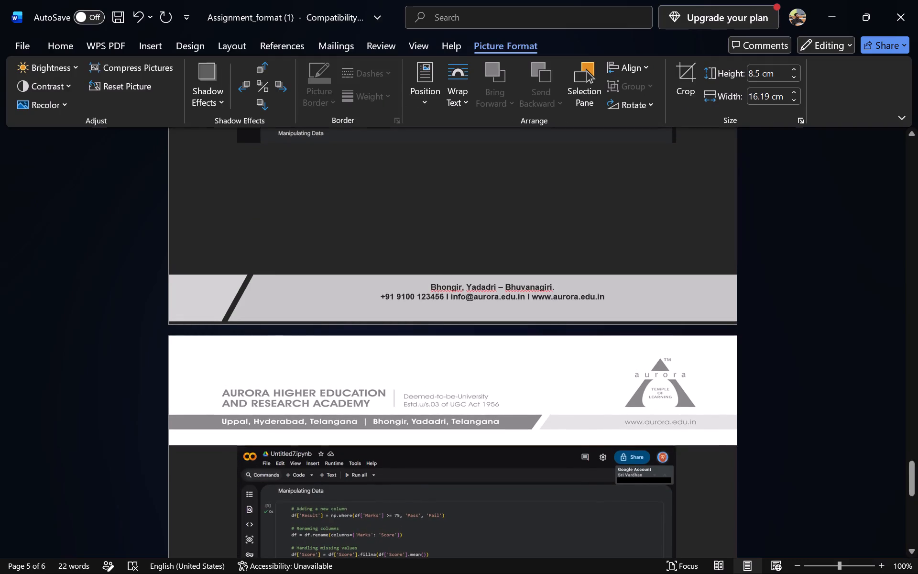
pyautogui.press('Return')
pyautogui.press('Return')
pyautogui.press('Return')
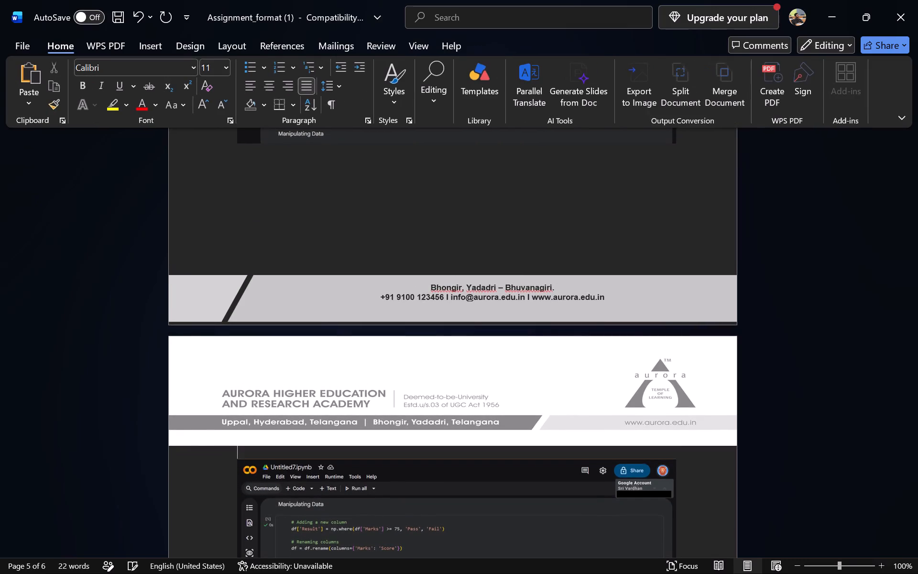
pyautogui.scroll(-3, 254, 240)
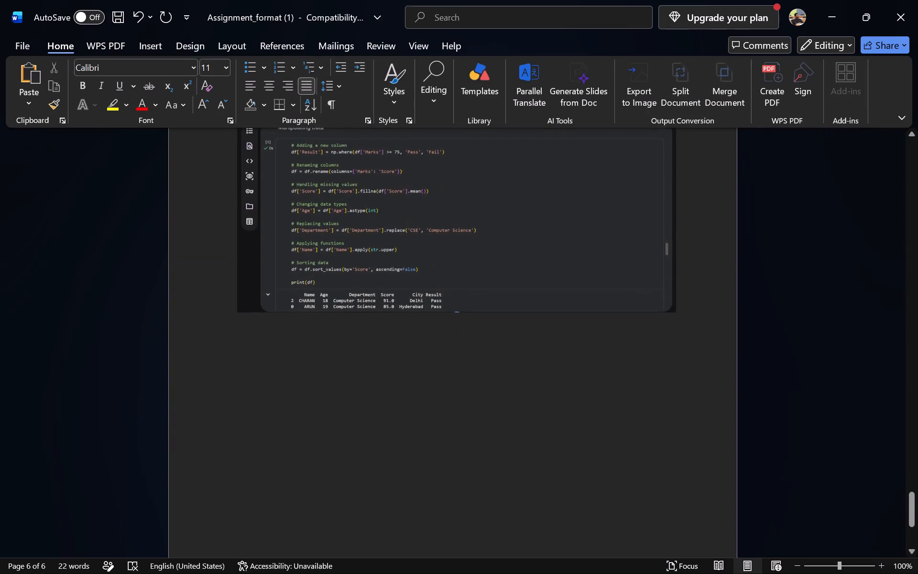
pyautogui.click(252, 346)
pyautogui.doubleClick(252, 346)
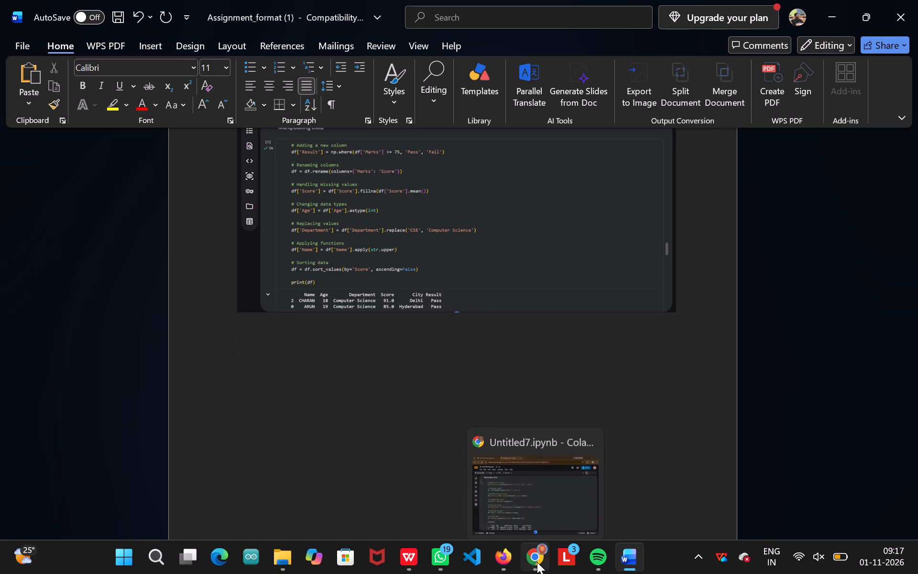
# Switch to Chrome and capture the Colab area below the address bar, from the last Manipulating Data output rows to the start of the grouping code.
pyautogui.click(532, 505)
pyautogui.scroll(-1, 440, 373)
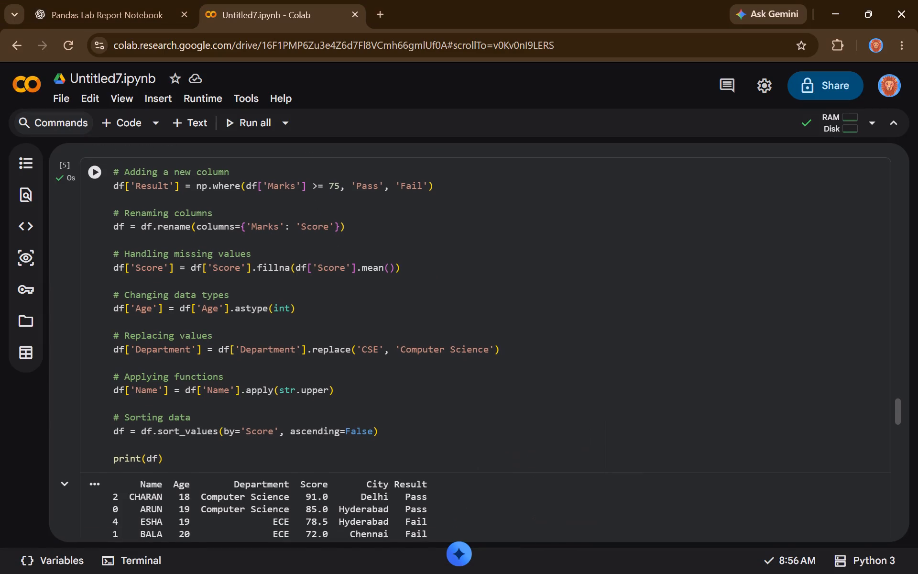
pyautogui.scroll(-4, 440, 373)
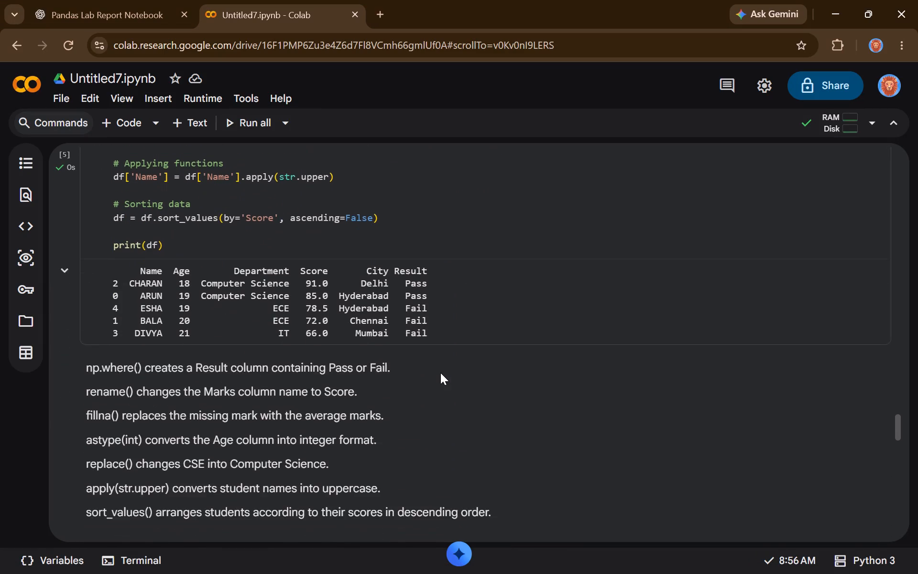
pyautogui.scroll(-2, 440, 373)
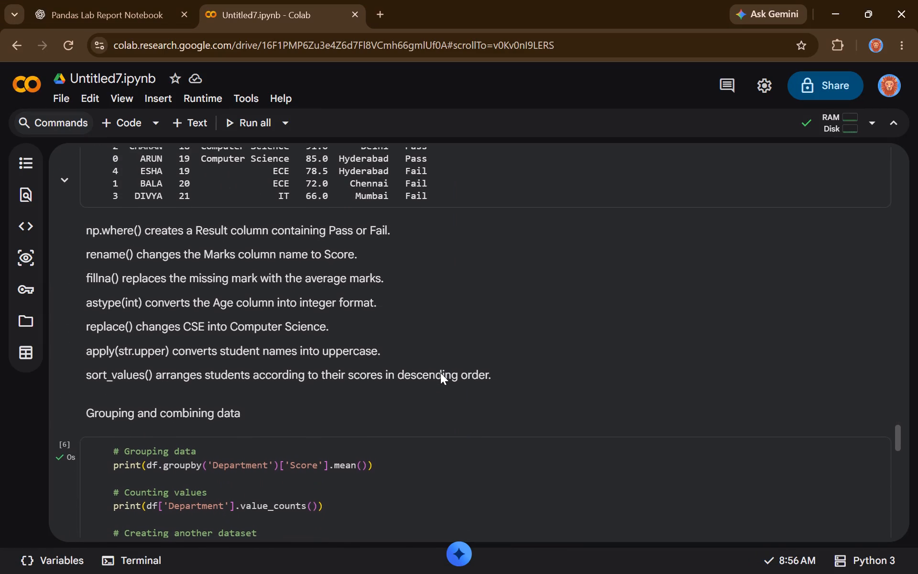
pyautogui.scroll(-2, 440, 373)
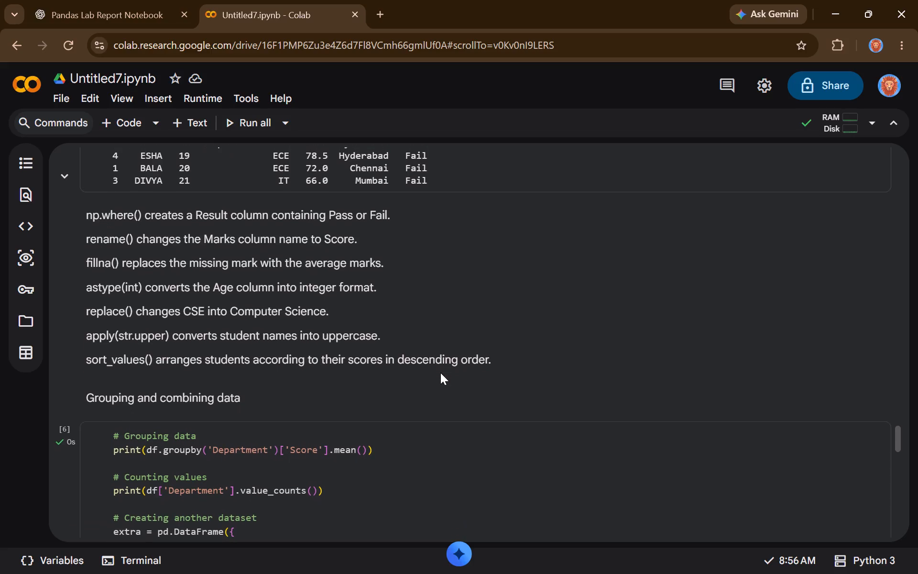
pyautogui.scroll(-1, 440, 373)
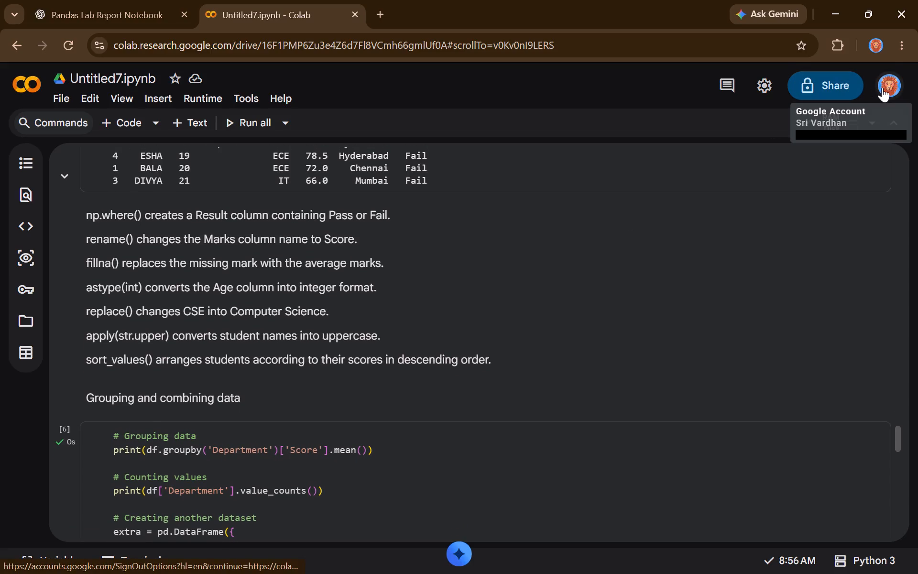
pyautogui.press('shift+super+s')
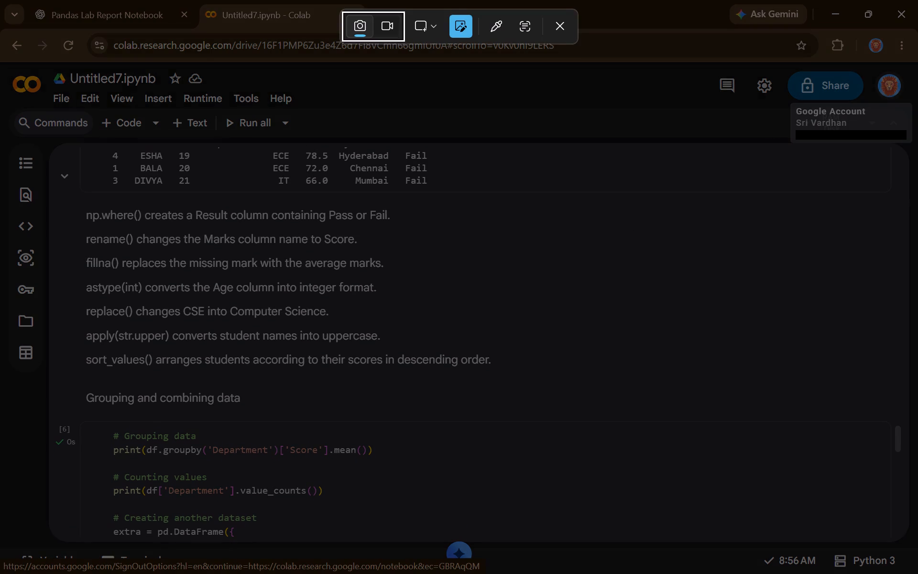
pyautogui.moveTo(0, 63); pyautogui.dragTo(917, 573)
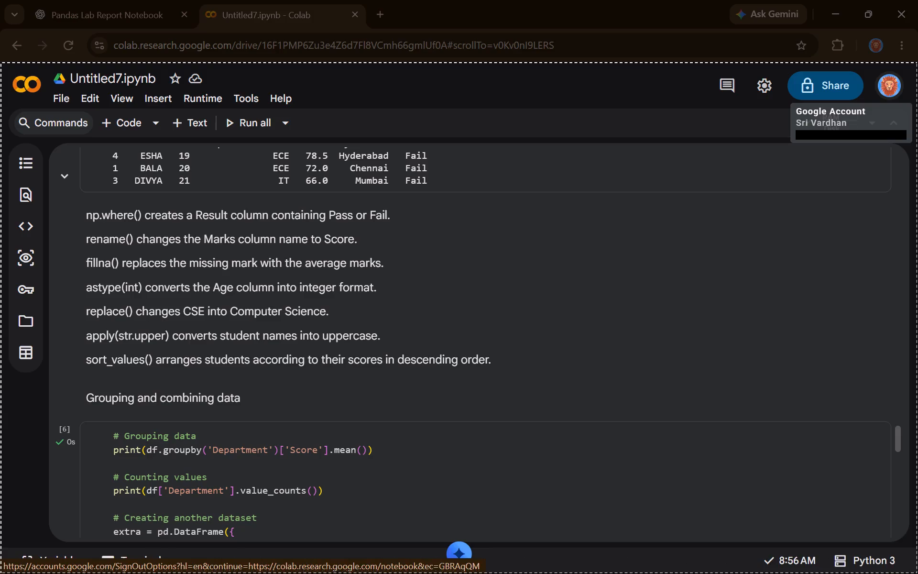
pyautogui.moveTo(917, 573); pyautogui.dragTo(917, 542)
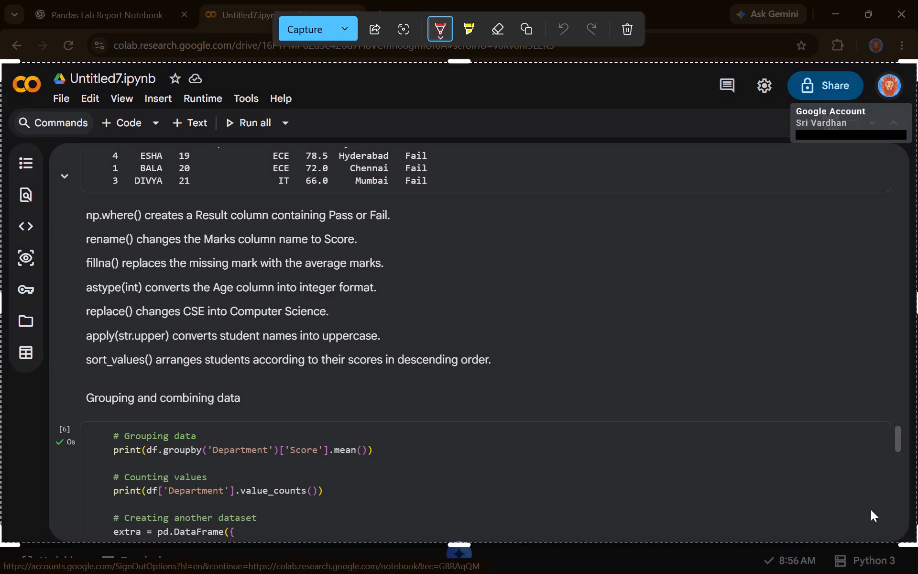
pyautogui.click(313, 30)
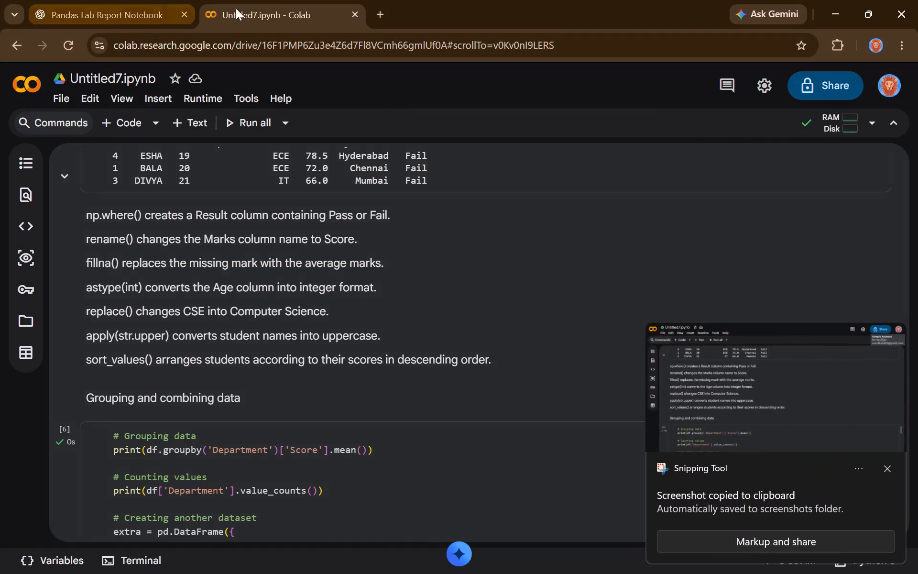
pyautogui.click(128, 7)
pyautogui.click(249, 6)
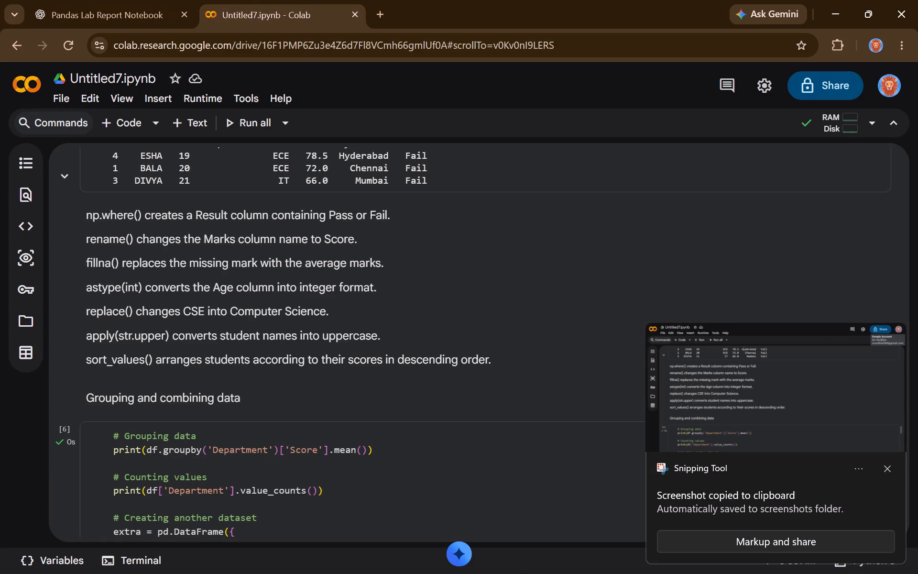
pyautogui.click(619, 497)
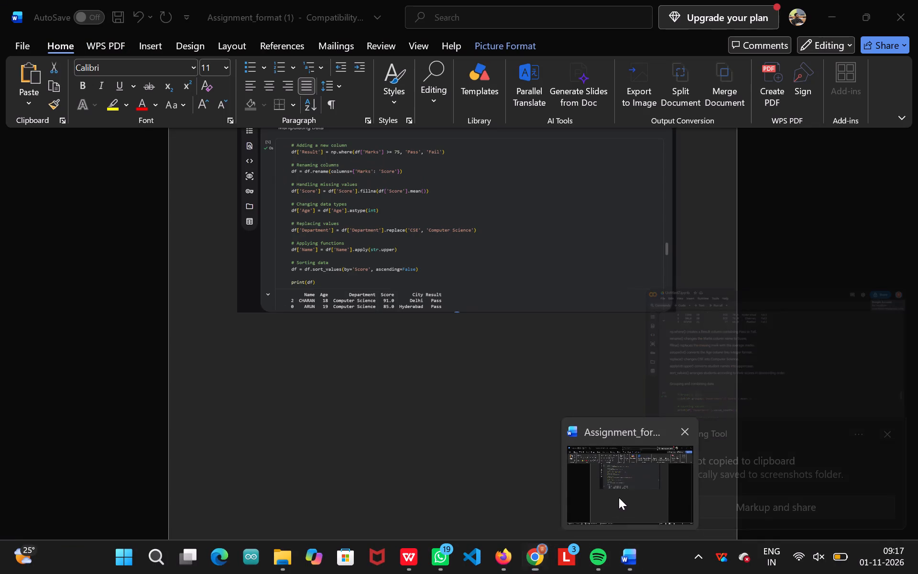
pyautogui.doubleClick(243, 358)
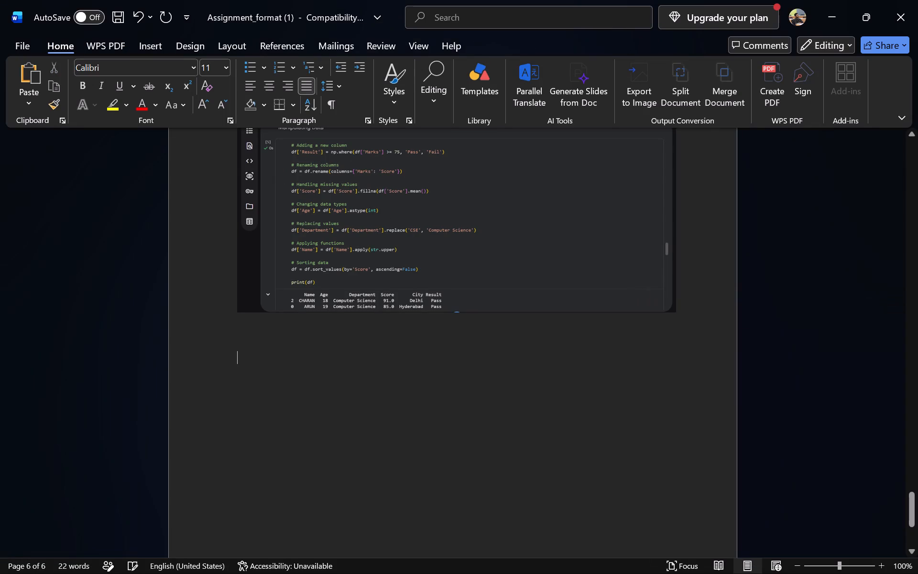
pyautogui.click(146, 45)
pyautogui.click(145, 107)
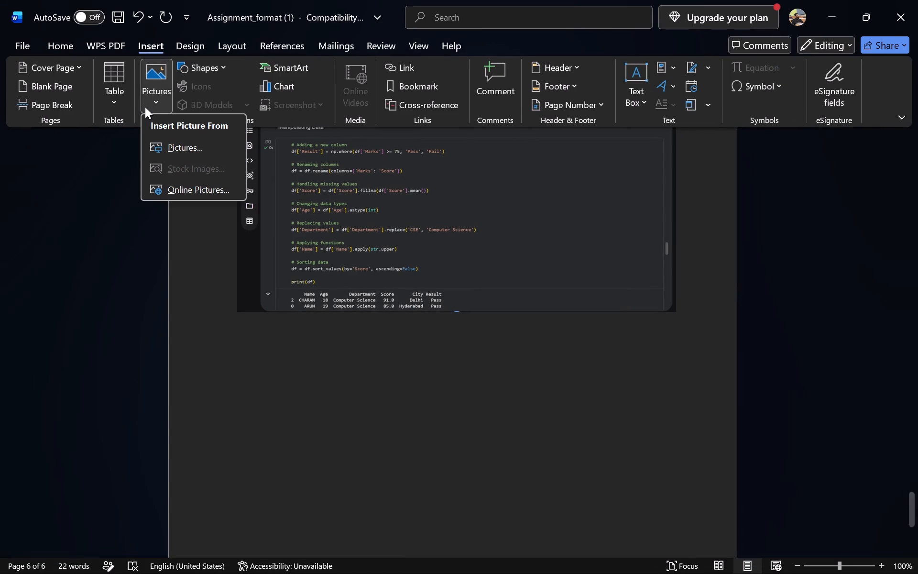
pyautogui.click(177, 143)
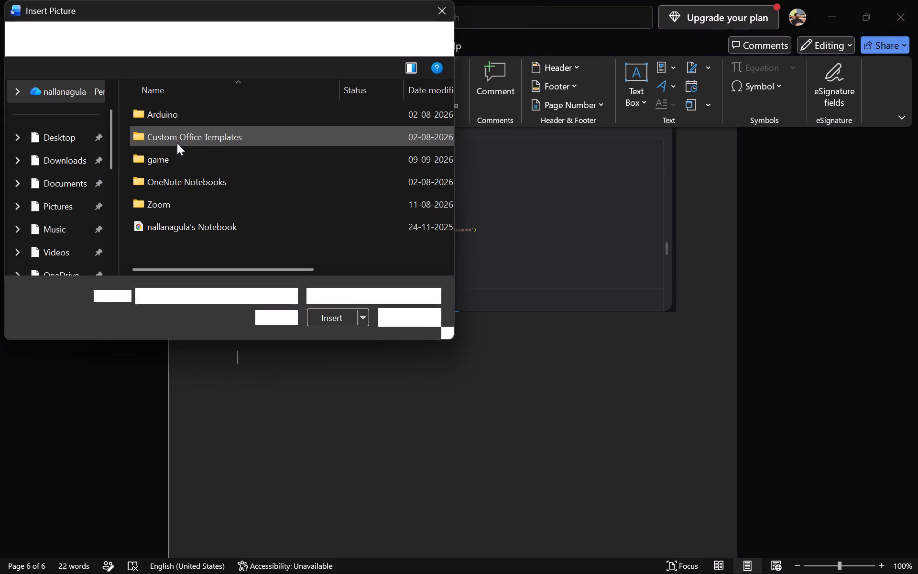
pyautogui.scroll(3, 58, 169)
pyautogui.click(74, 114)
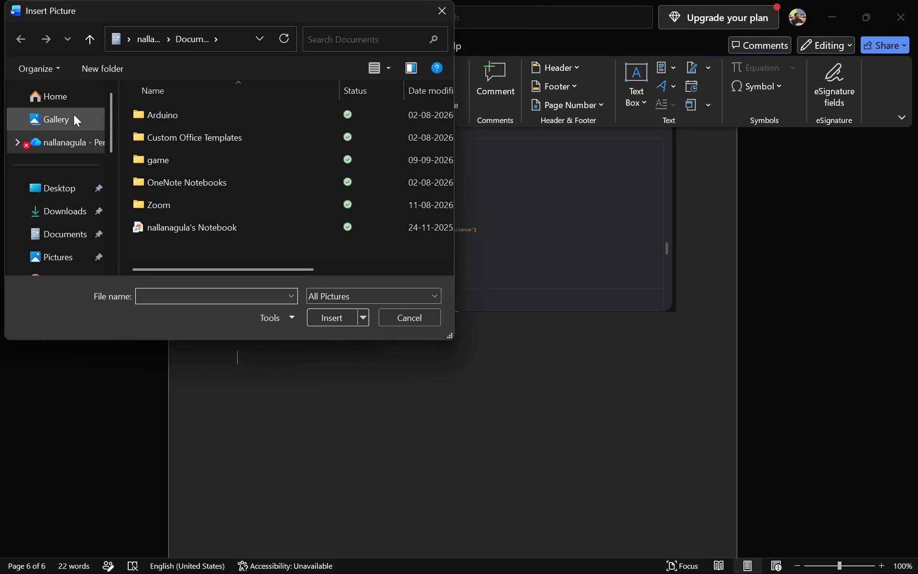
pyautogui.doubleClick(175, 118)
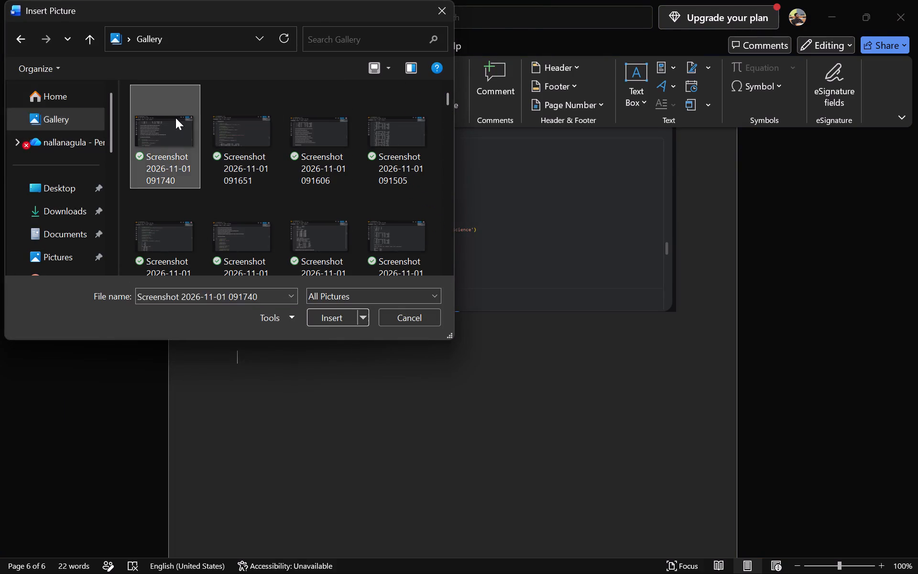
# Place the text cursor on a blank line beneath page 6's second screenshot.
pyautogui.scroll(-2, 412, 367)
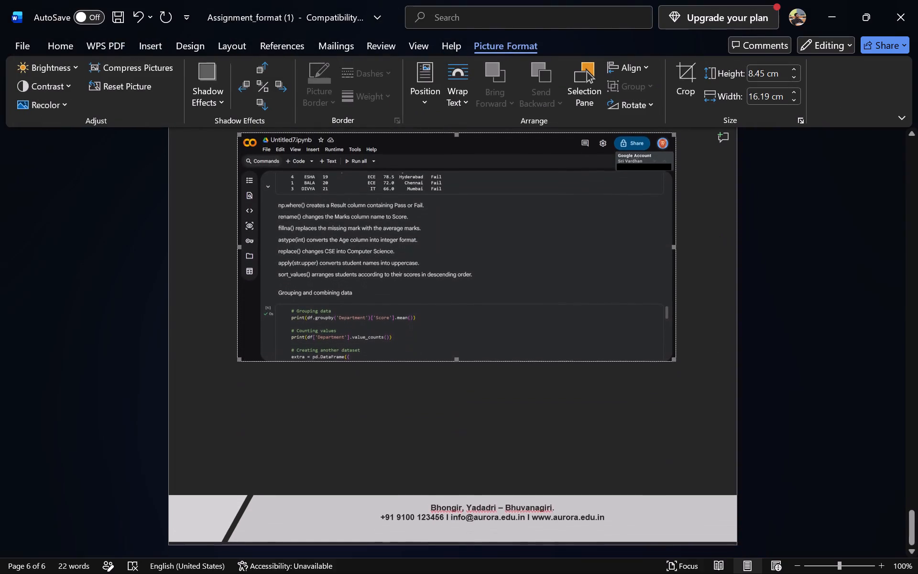
pyautogui.click(256, 419)
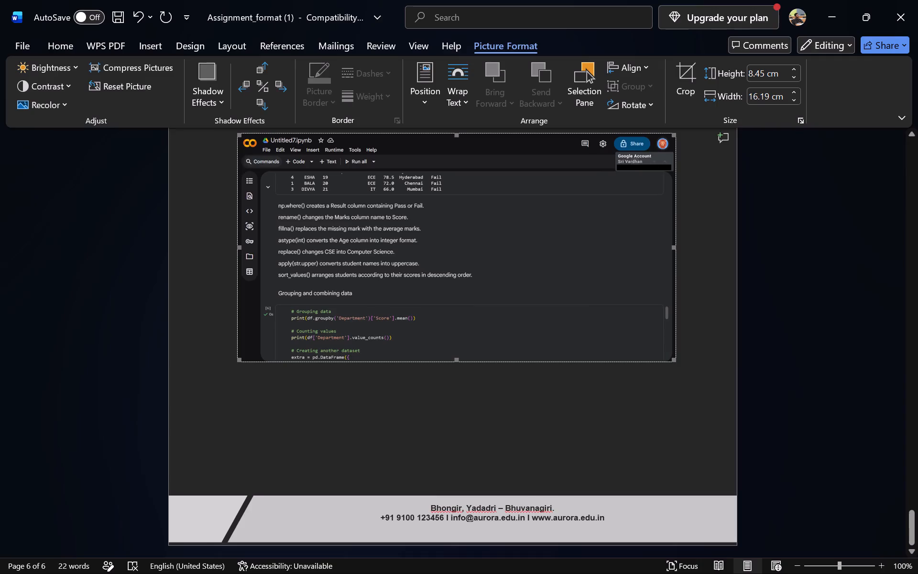
pyautogui.click(249, 422)
pyautogui.doubleClick(249, 422)
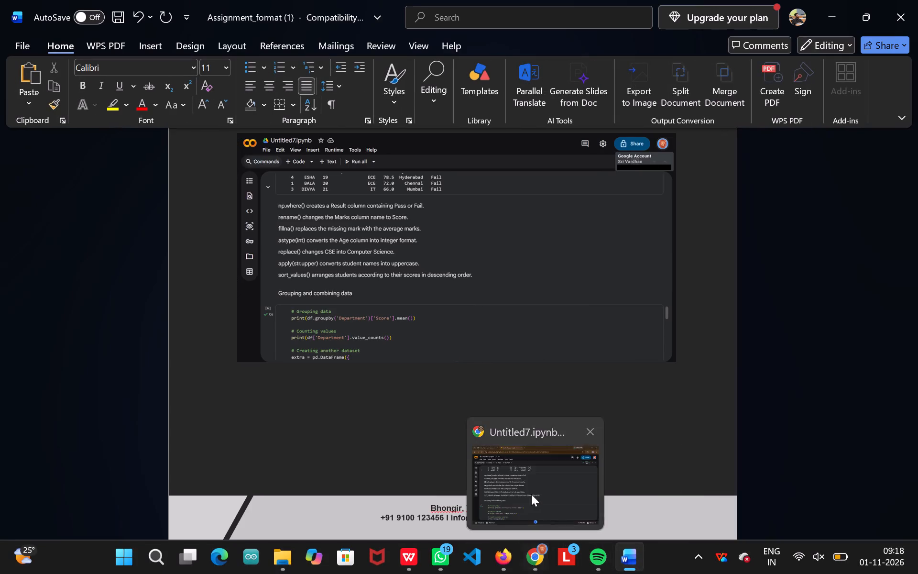
# Switch to Chrome and capture the Colab area below the address bar, from the extra dataset's Name line to the first combined output rows.
pyautogui.click(531, 494)
pyautogui.scroll(-2, 488, 373)
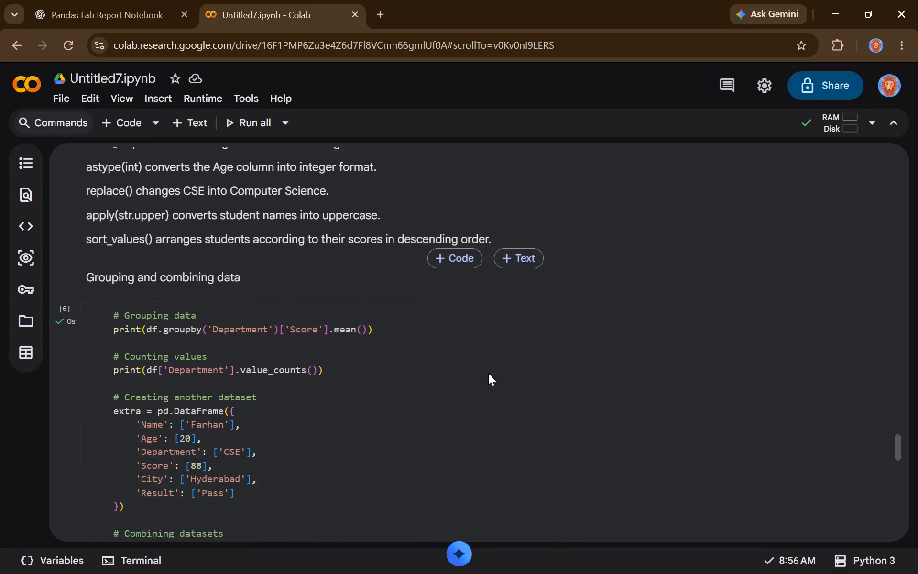
pyautogui.scroll(-3, 488, 373)
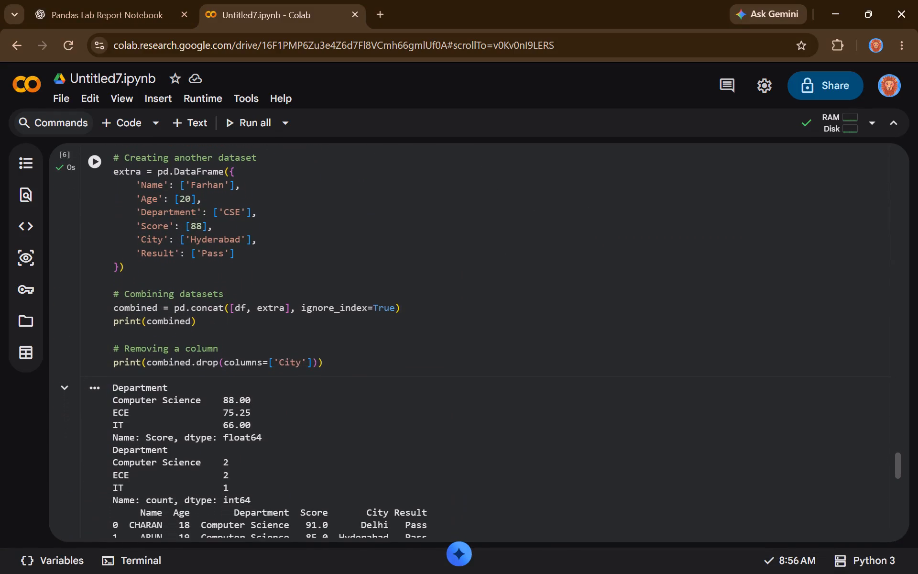
pyautogui.scroll(-2, 488, 373)
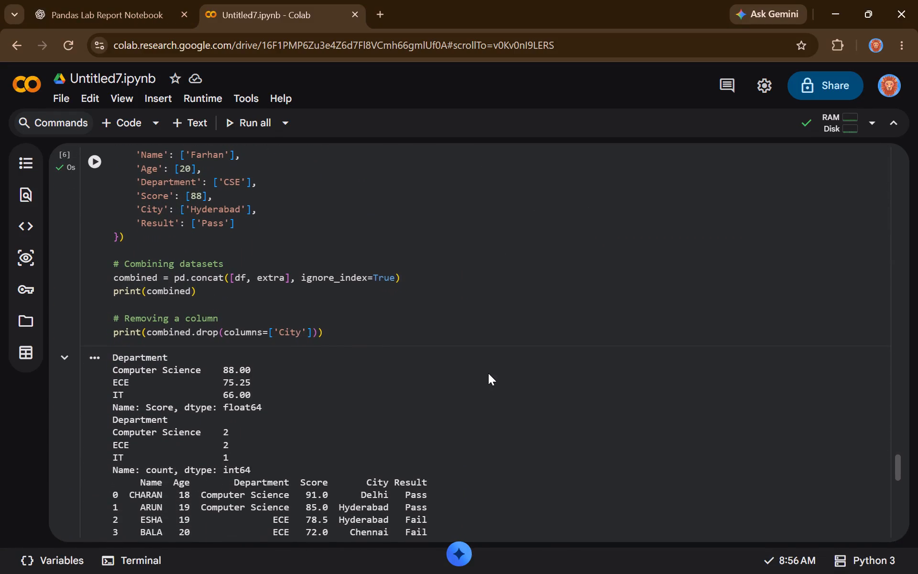
pyautogui.press('shift+super+s')
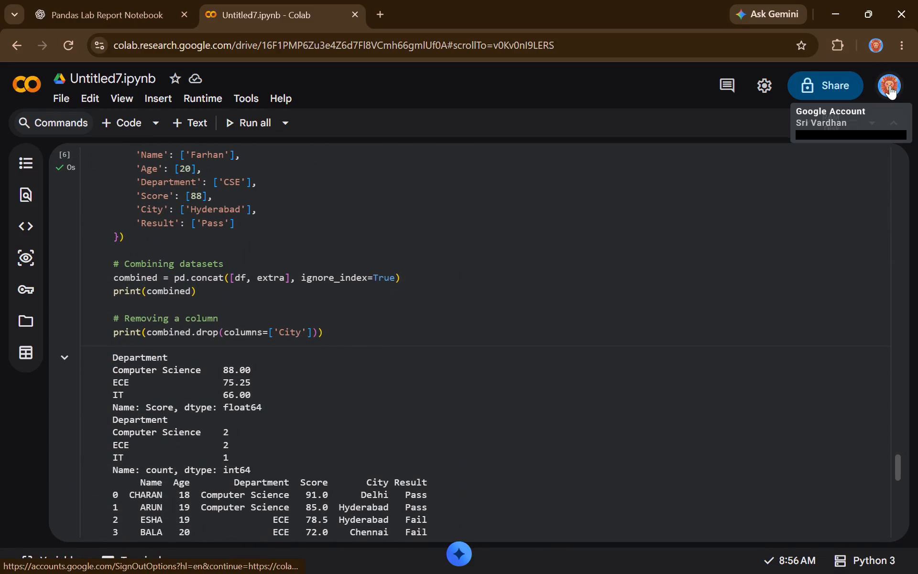
pyautogui.moveTo(0, 61); pyautogui.dragTo(561, 162)
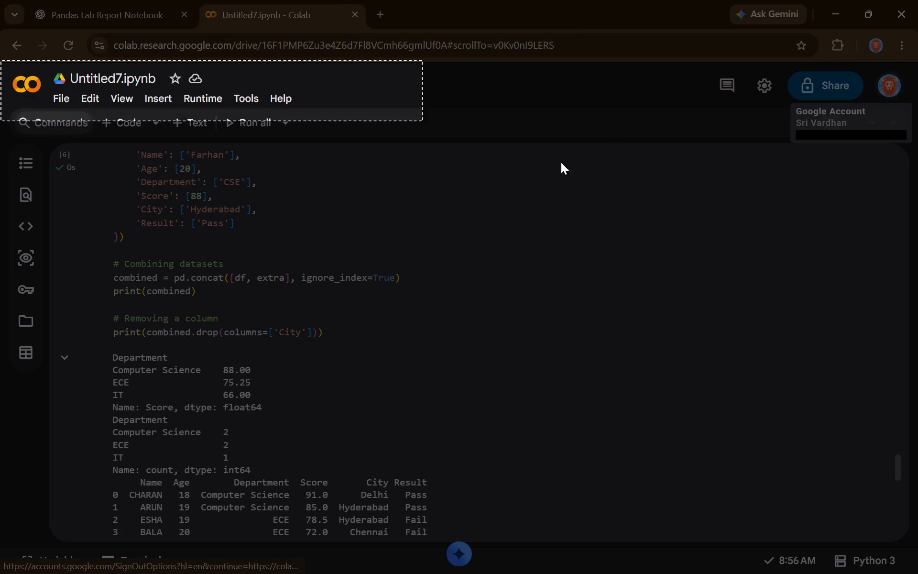
pyautogui.moveTo(561, 162); pyautogui.dragTo(917, 546)
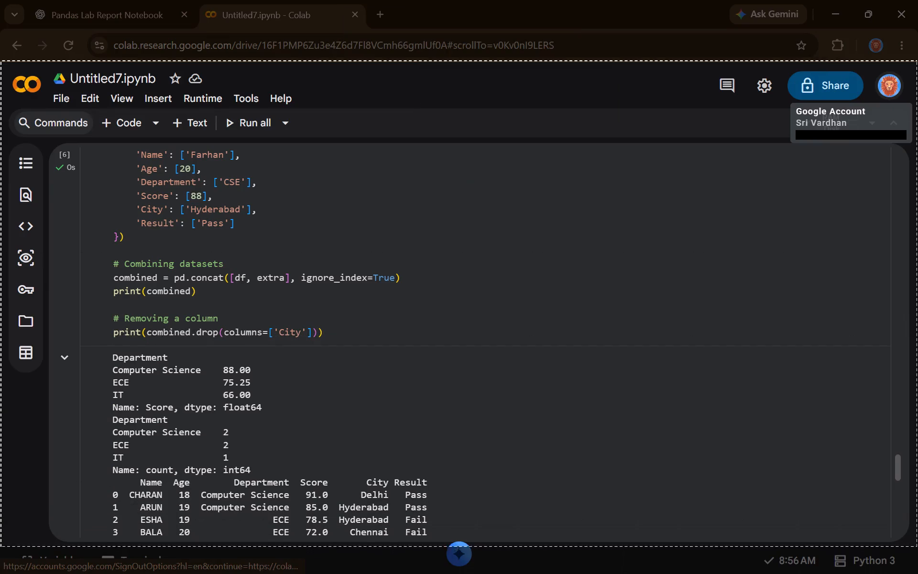
pyautogui.moveTo(917, 546); pyautogui.dragTo(917, 539)
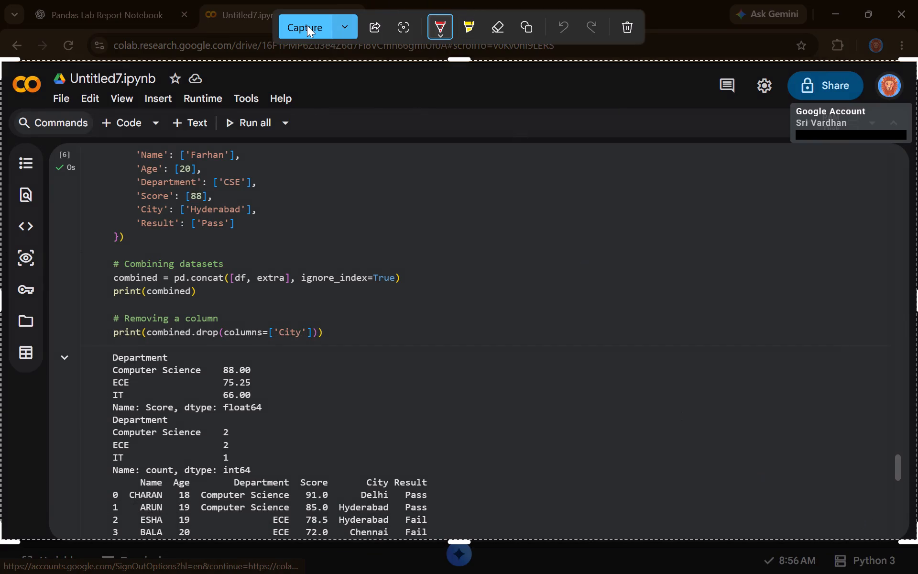
pyautogui.click(307, 25)
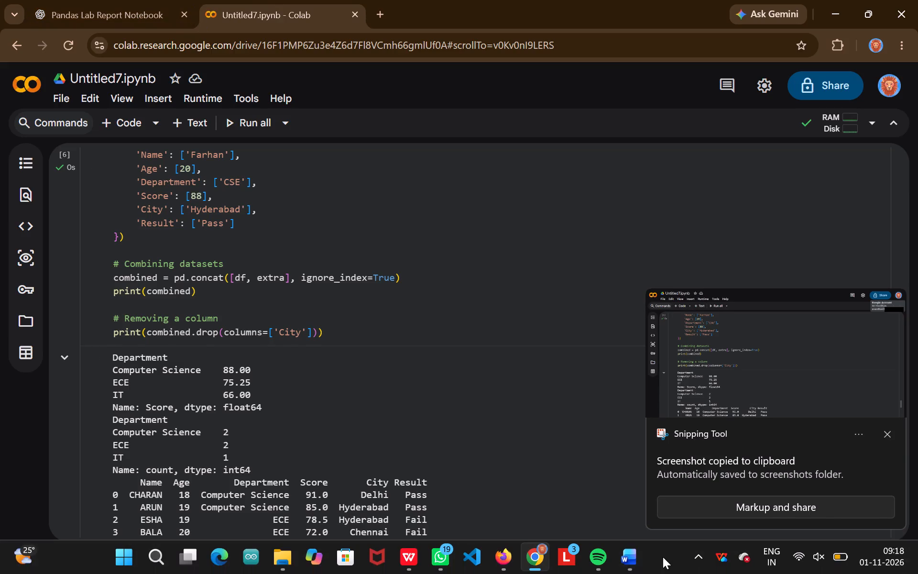
pyautogui.click(620, 501)
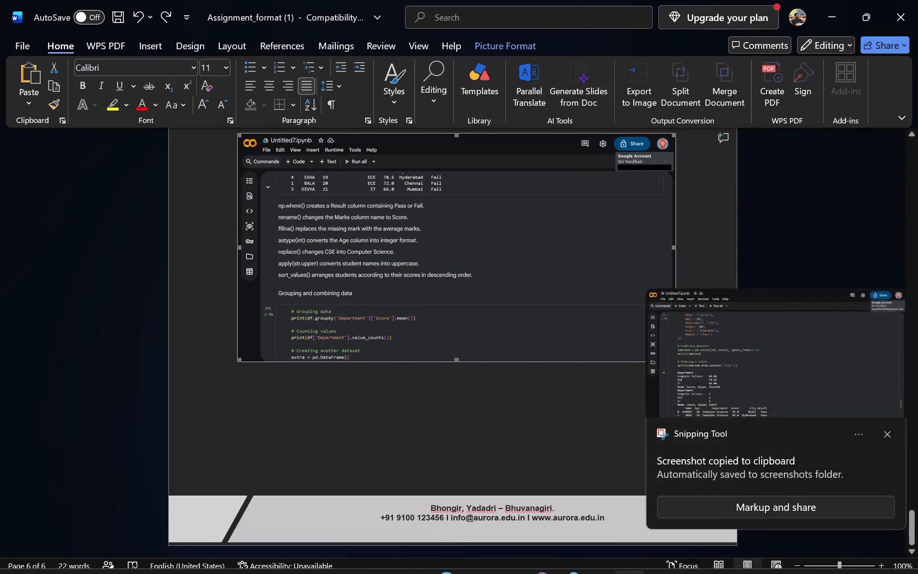
pyautogui.click(241, 431)
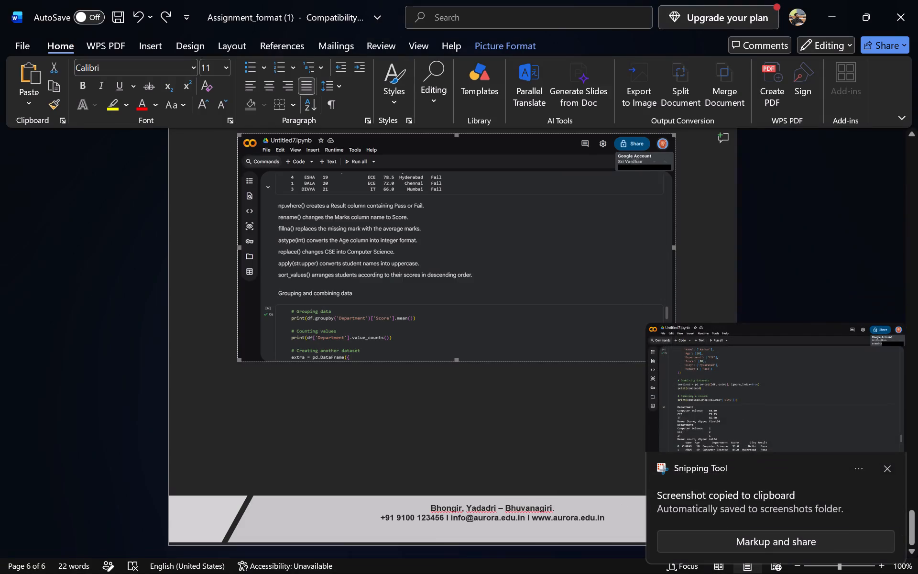
pyautogui.doubleClick(241, 431)
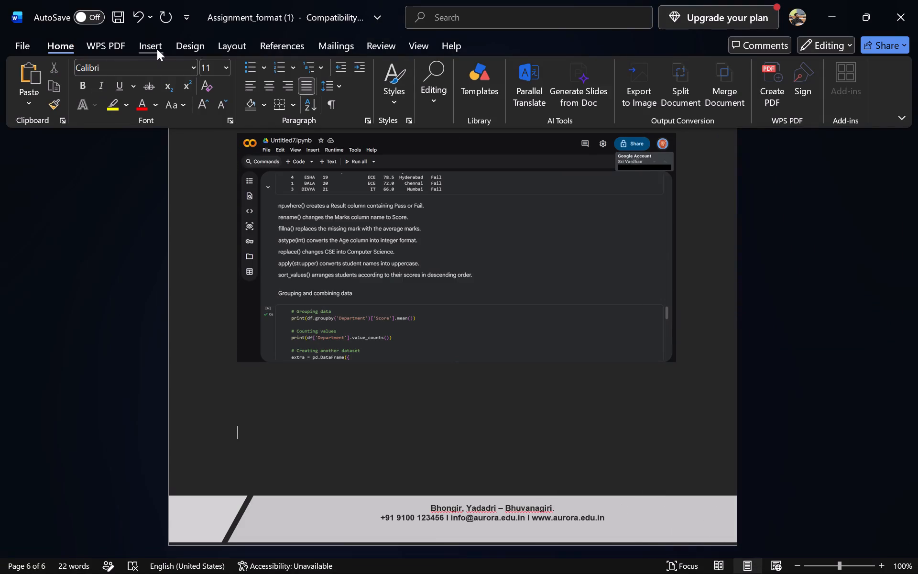
pyautogui.click(154, 43)
pyautogui.click(148, 96)
pyautogui.click(162, 141)
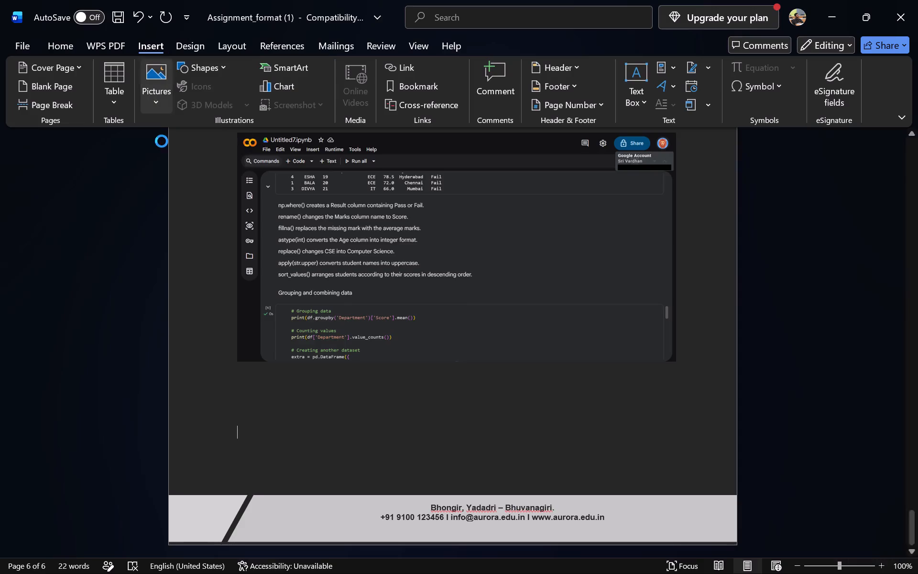
pyautogui.scroll(5, 61, 122)
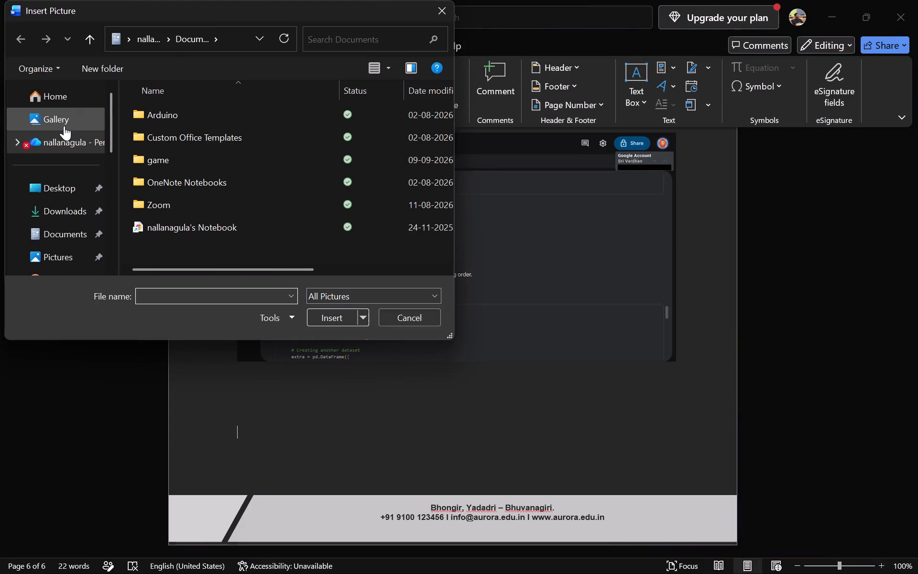
pyautogui.click(64, 128)
pyautogui.doubleClick(167, 125)
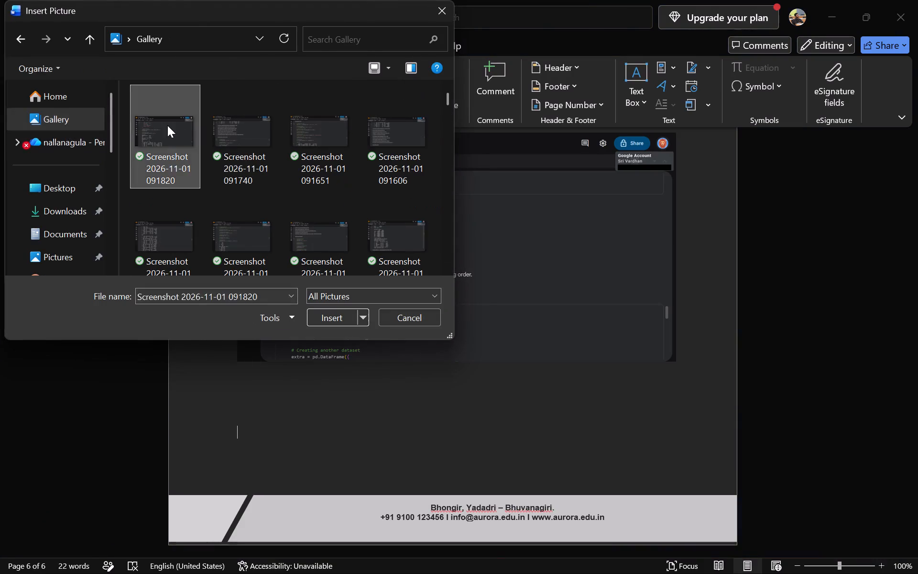
# Add six blank lines at the bottom of page 6 ahead of the new screenshot, and place the text cursor beneath that screenshot on page 7.
pyautogui.scroll(1, 298, 223)
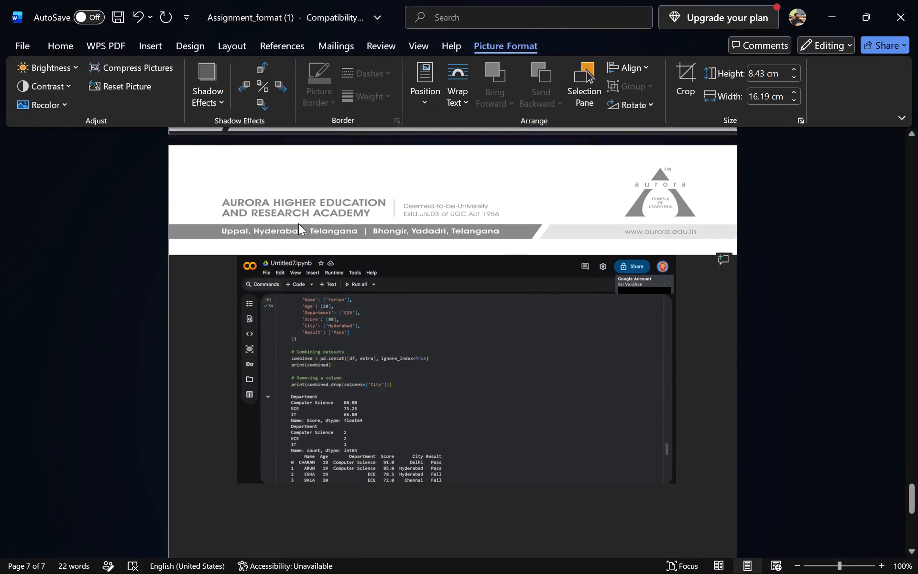
pyautogui.scroll(1, 298, 223)
pyautogui.doubleClick(255, 267)
pyautogui.press('Return')
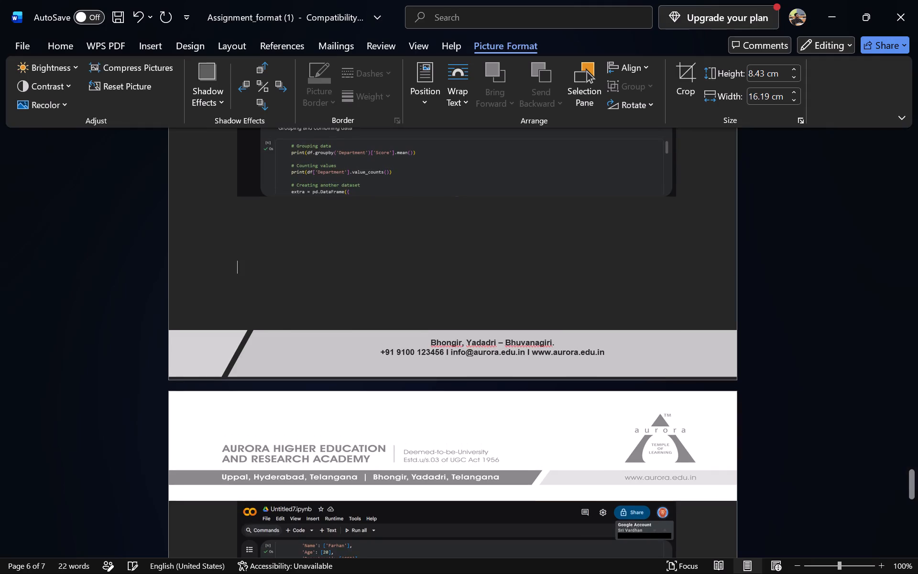
pyautogui.press('Return')
pyautogui.press('Return')
pyautogui.press('Return')
pyautogui.press('Return')
pyautogui.press('Return')
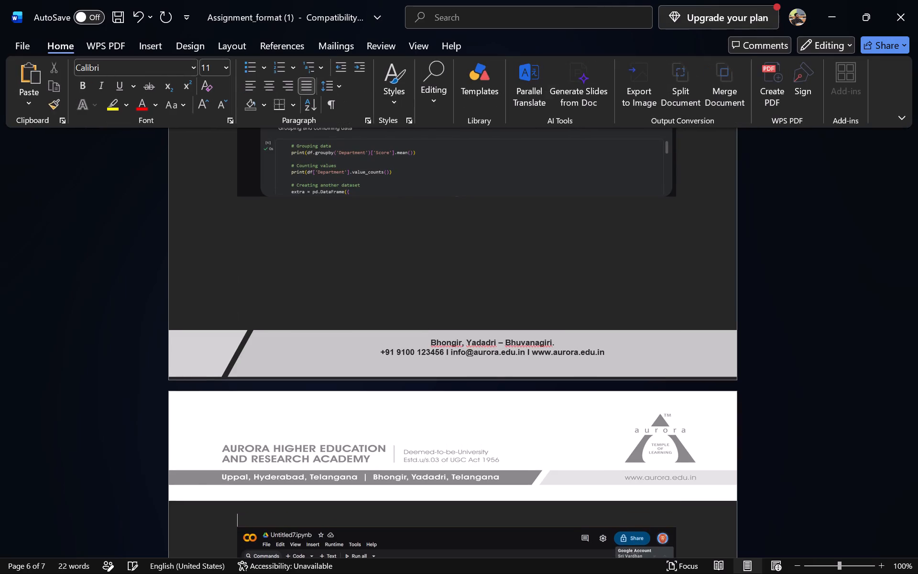
pyautogui.scroll(-3, 255, 267)
pyautogui.click(247, 327)
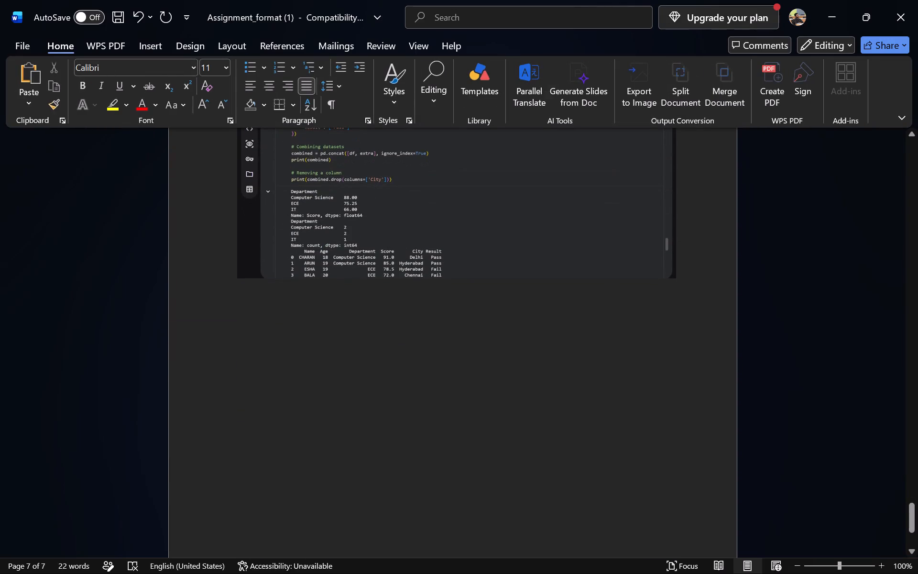
pyautogui.doubleClick(247, 327)
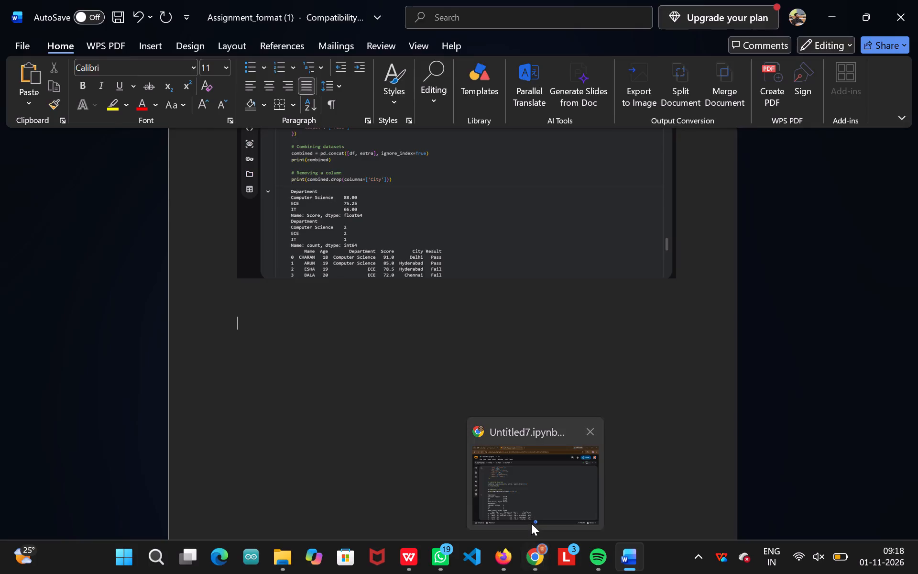
# Switch to Chrome and capture the Colab area below the address bar, from the last grouping output rows to the drop() explanation above Conclusion.
pyautogui.click(531, 523)
pyautogui.scroll(-2, 480, 380)
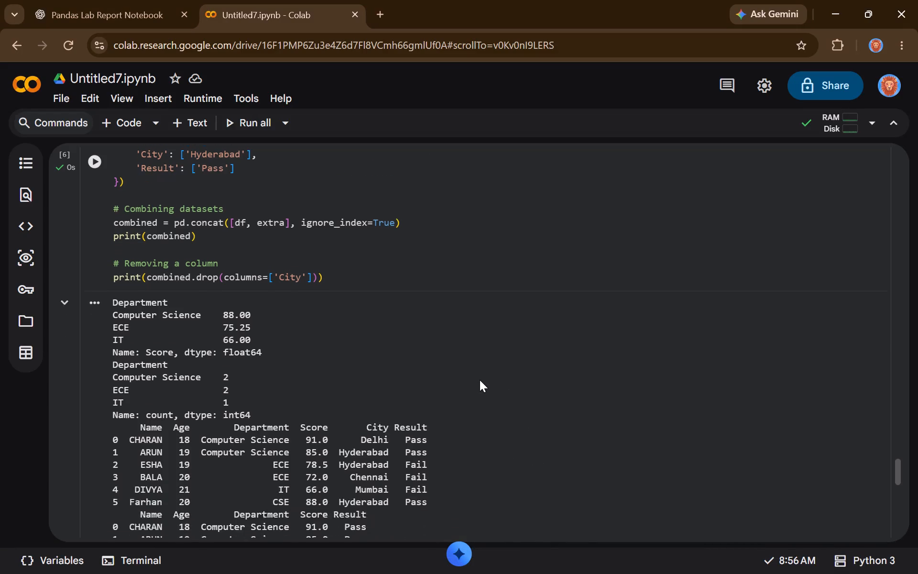
pyautogui.scroll(-4, 480, 380)
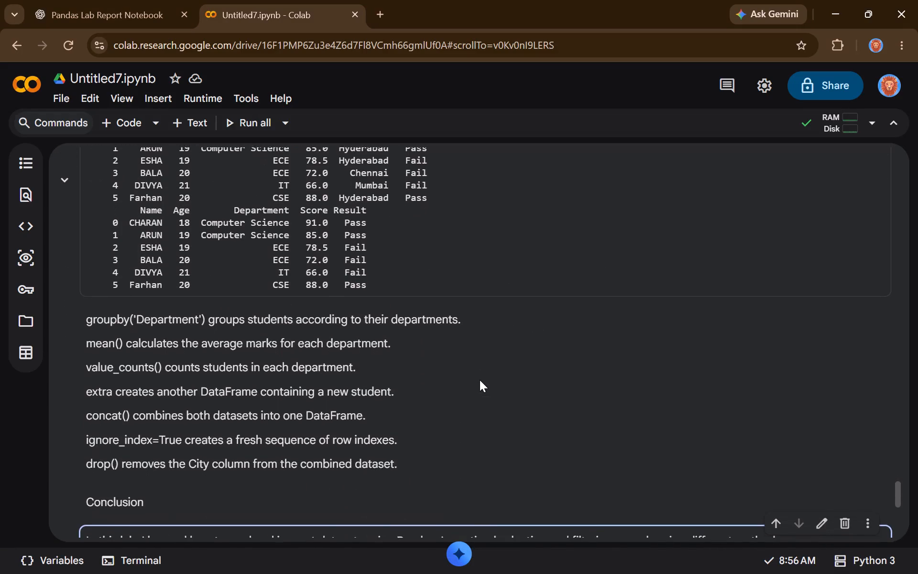
pyautogui.scroll(-2, 480, 380)
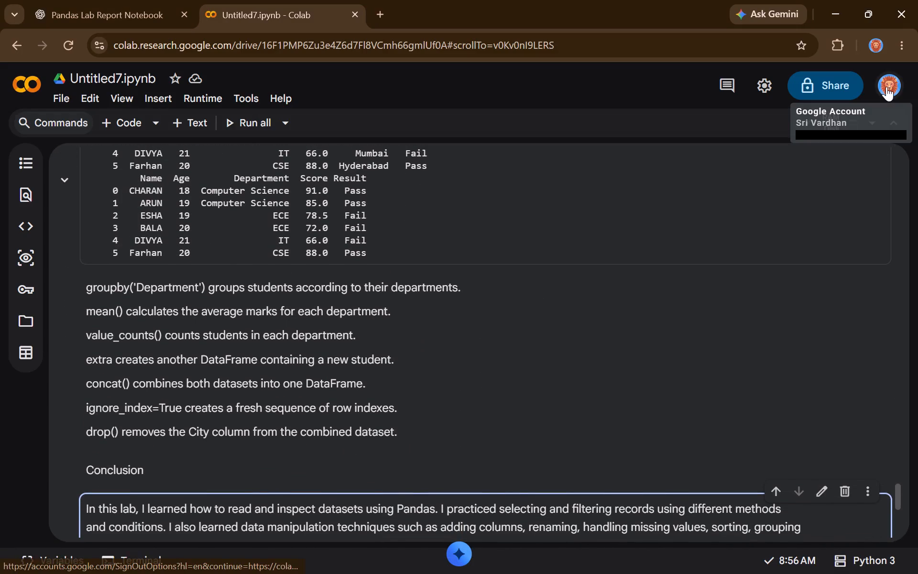
pyautogui.press('shift+super+s')
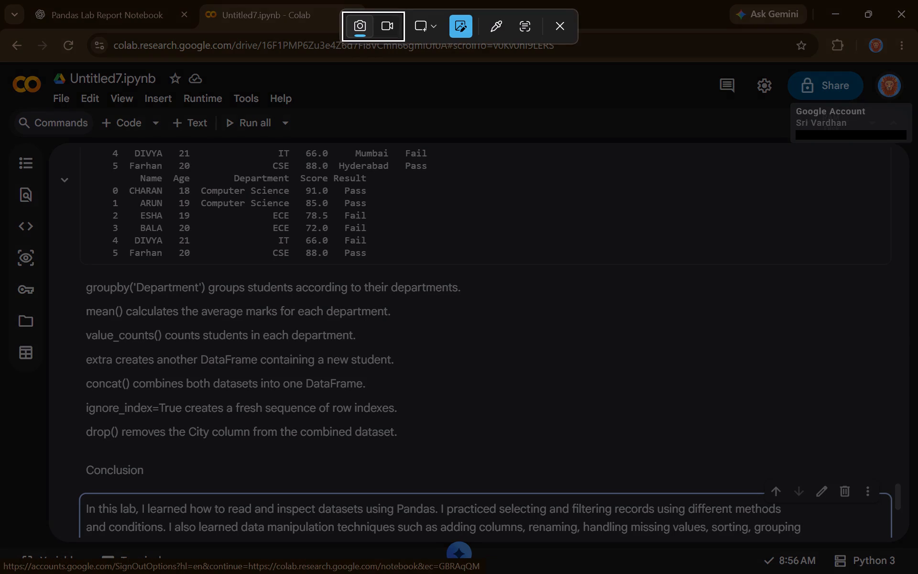
pyautogui.moveTo(0, 61); pyautogui.dragTo(917, 527)
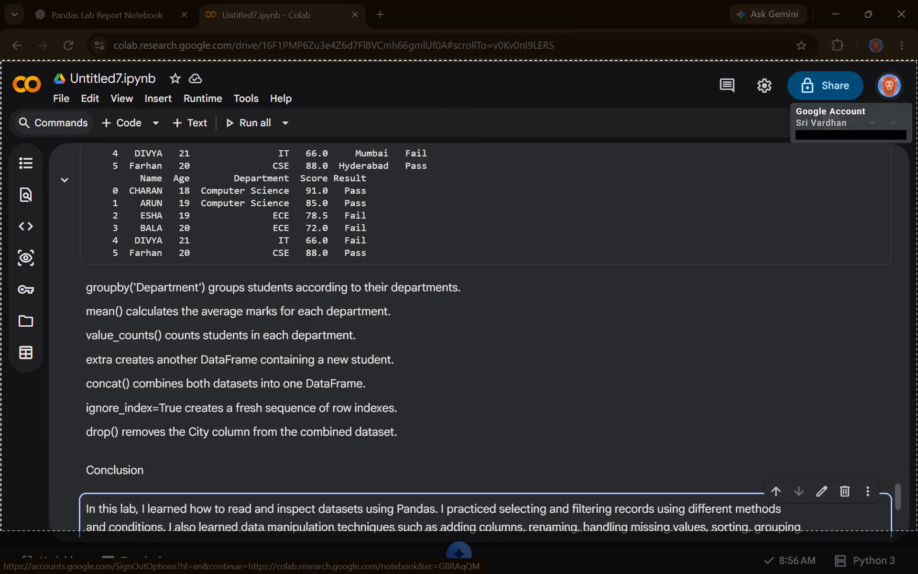
pyautogui.moveTo(917, 527); pyautogui.dragTo(917, 456)
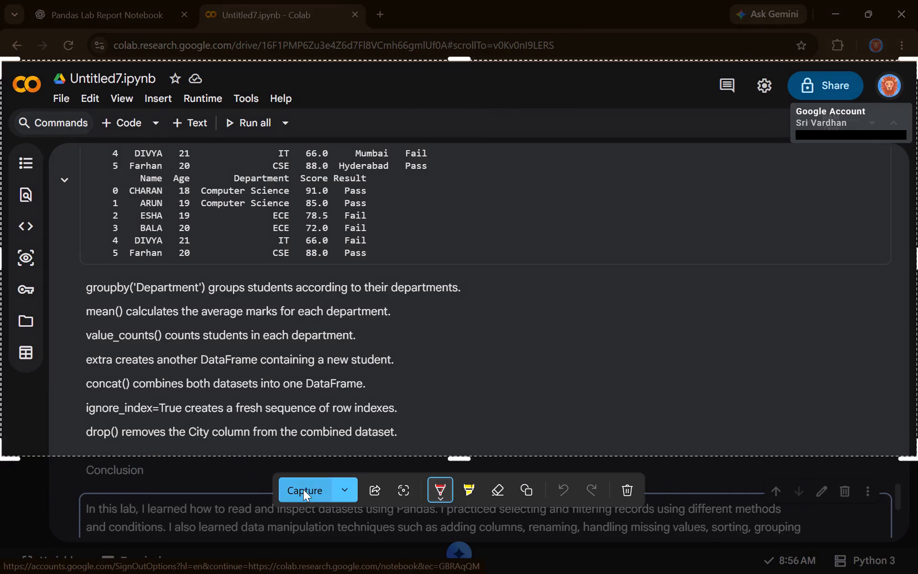
pyautogui.click(303, 489)
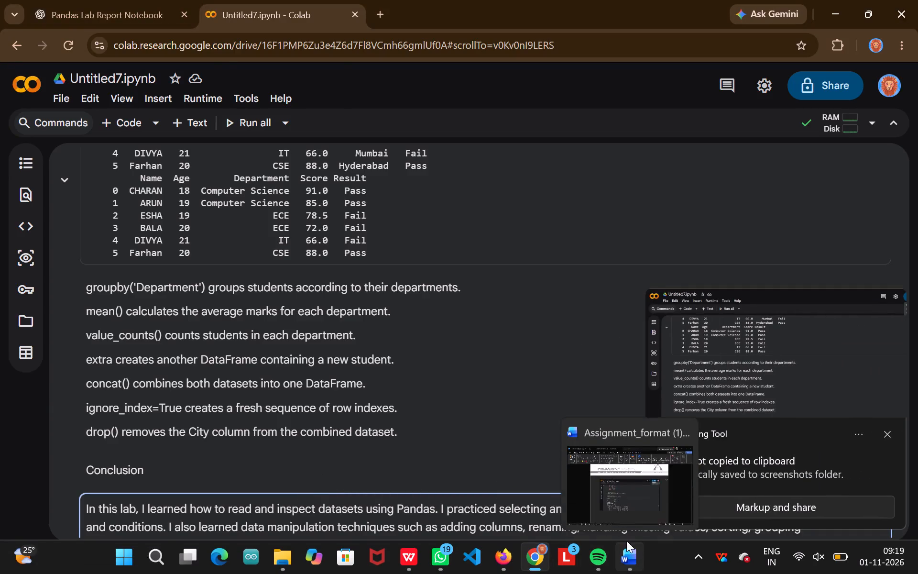
# Back in the Word lab report, insert the newest Gallery screenshot, showing the grouping explanations, below page 7's first screenshot.
pyautogui.click(616, 494)
pyautogui.scroll(-1, 317, 510)
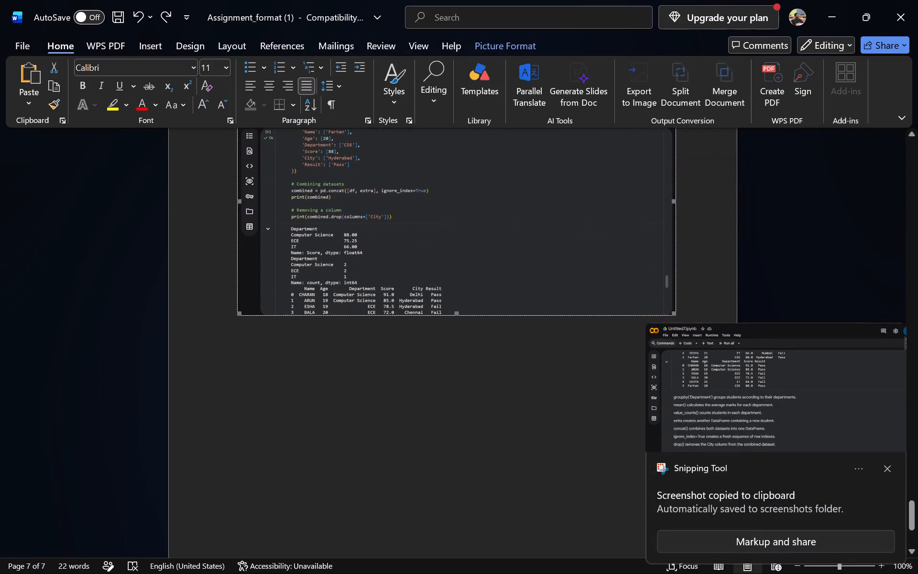
pyautogui.doubleClick(252, 354)
pyautogui.moveTo(141, 49); pyautogui.dragTo(144, 94)
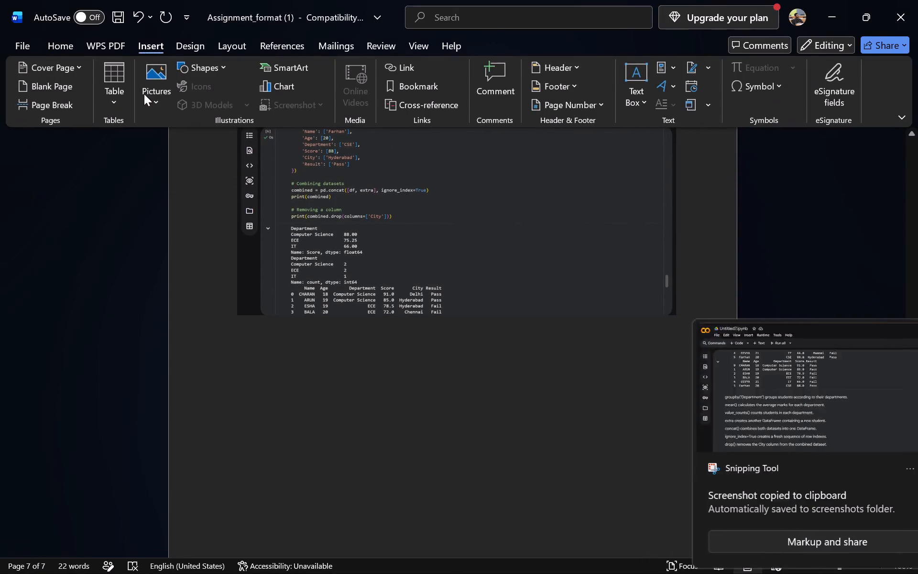
pyautogui.moveTo(144, 94); pyautogui.dragTo(144, 111)
pyautogui.click(144, 111)
pyautogui.click(191, 145)
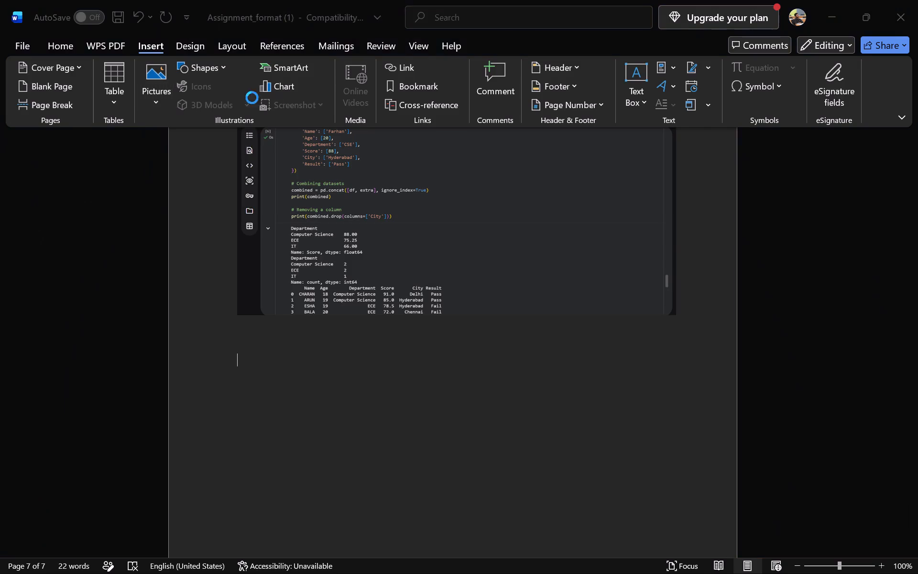
pyautogui.scroll(5, 90, 123)
pyautogui.click(84, 111)
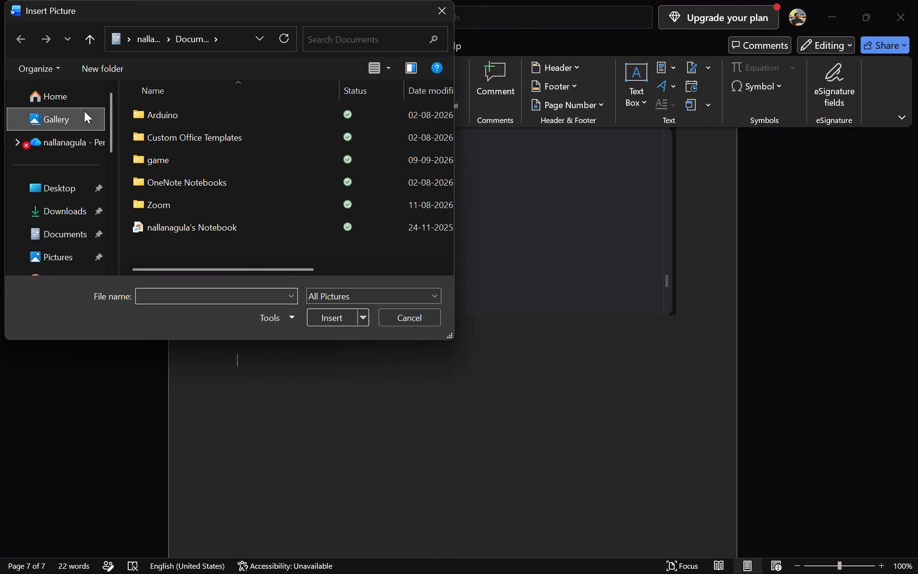
pyautogui.doubleClick(152, 124)
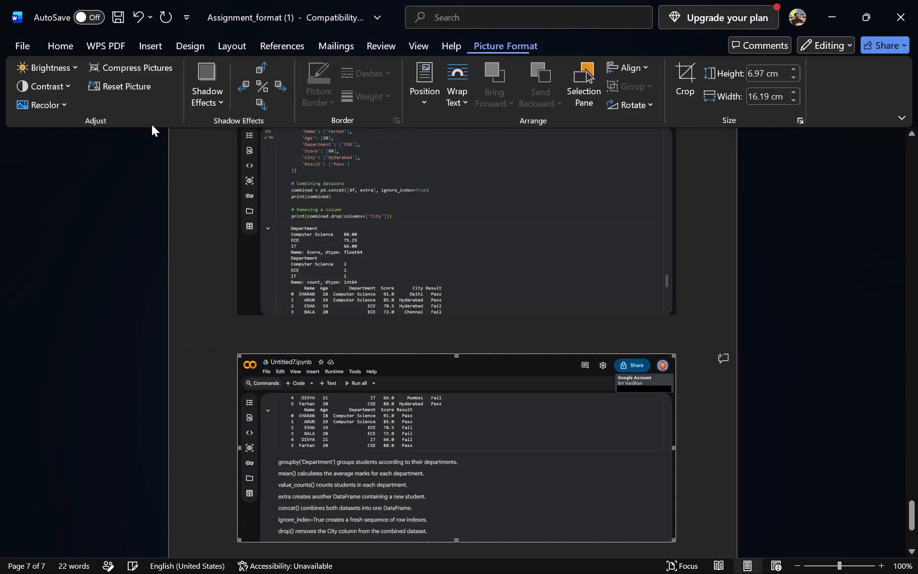
pyautogui.scroll(-2, 321, 299)
pyautogui.scroll(-2, 268, 393)
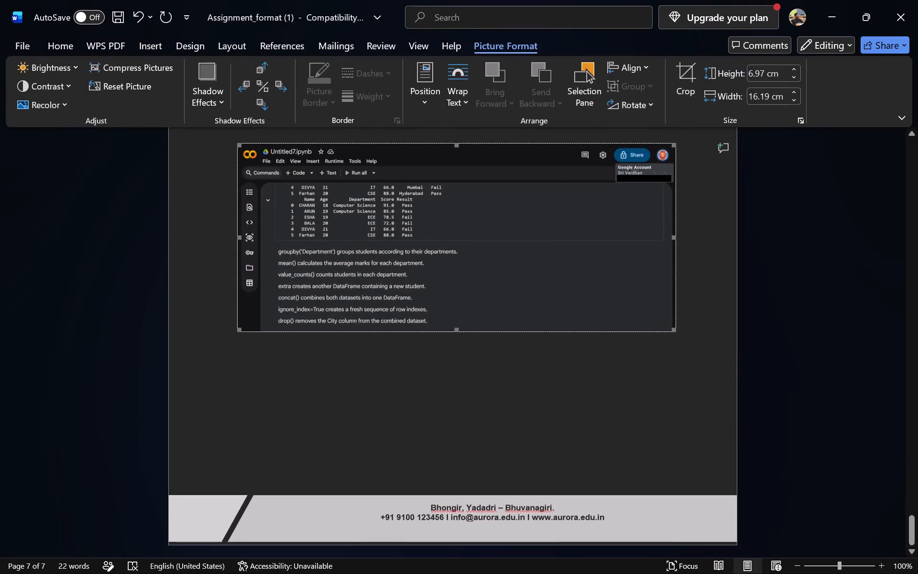
# Switch to Chrome and capture the Colab area below the address bar, from the concat() explanation to just below the Conclusion paragraph.
pyautogui.doubleClick(246, 399)
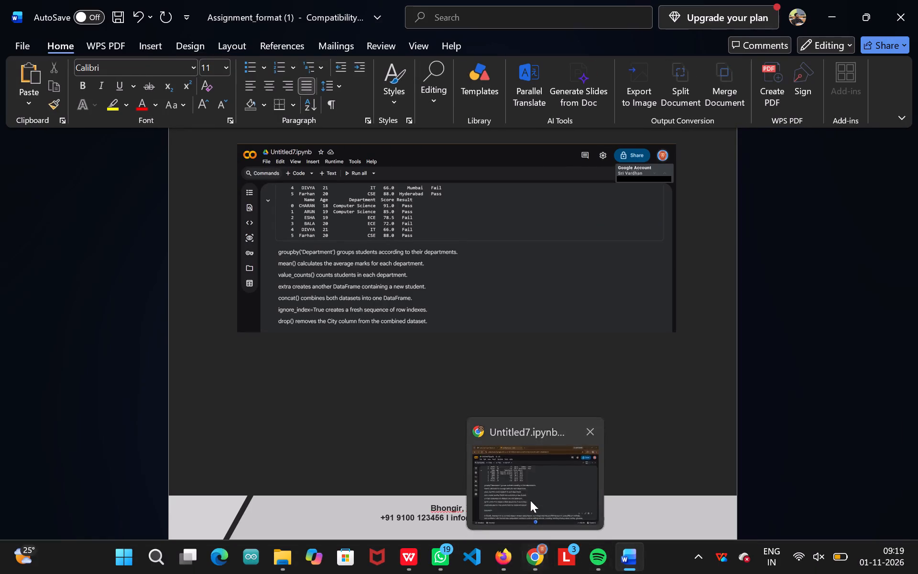
pyautogui.click(530, 500)
pyautogui.scroll(-3, 488, 346)
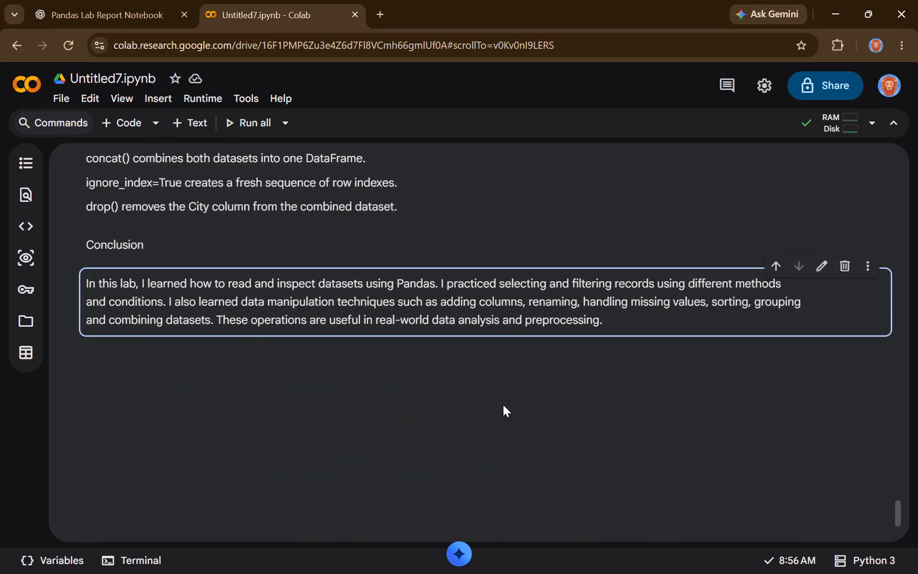
pyautogui.click(503, 405)
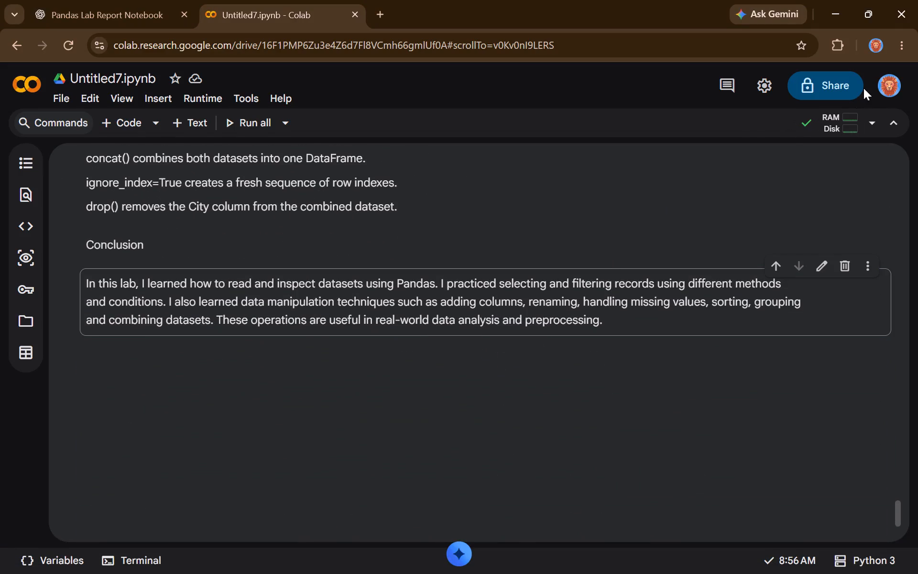
pyautogui.press('shift+super+s')
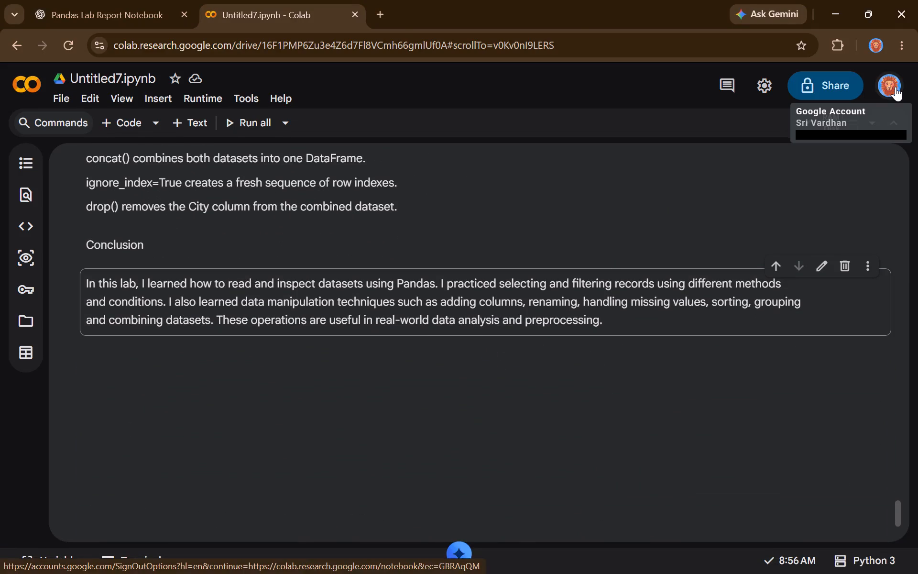
pyautogui.moveTo(0, 61); pyautogui.dragTo(917, 523)
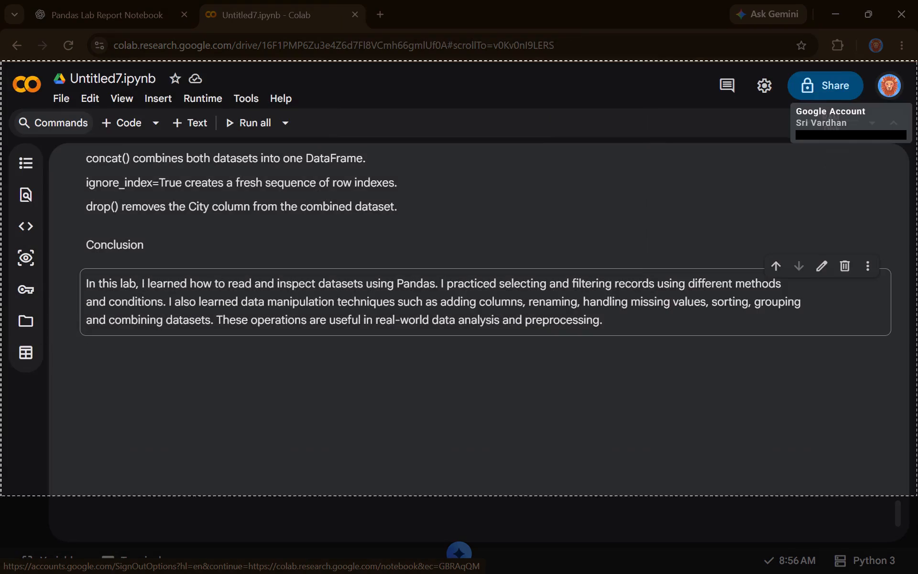
pyautogui.moveTo(917, 523); pyautogui.dragTo(917, 436)
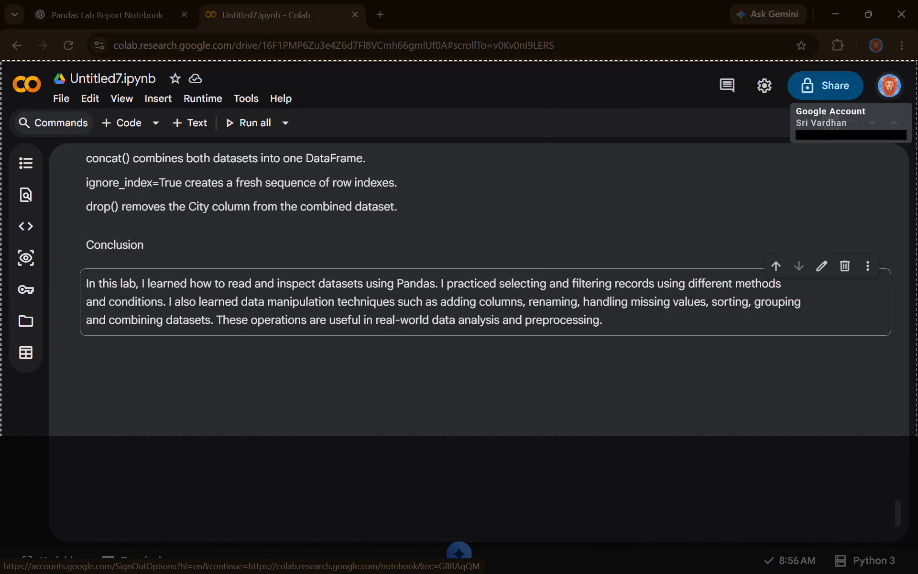
pyautogui.moveTo(917, 436); pyautogui.dragTo(917, 401)
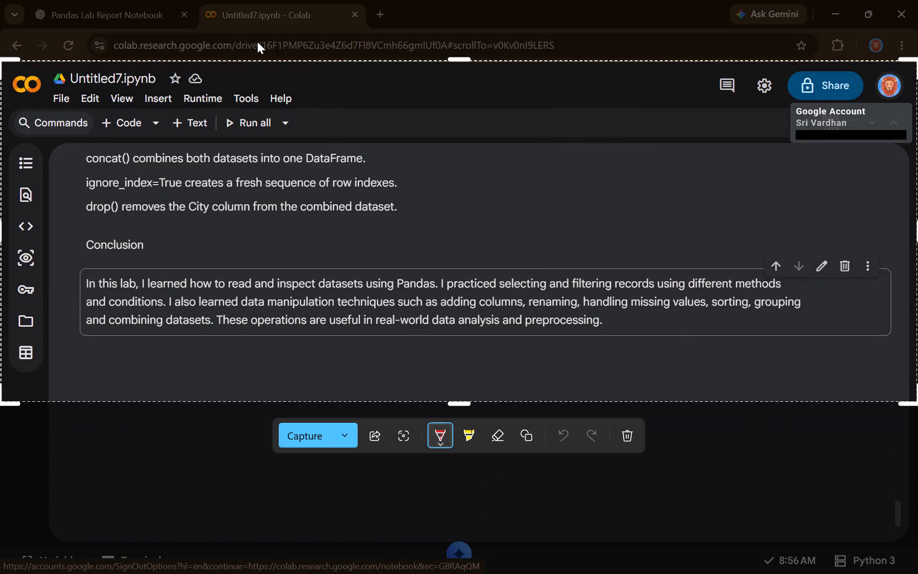
pyautogui.click(307, 433)
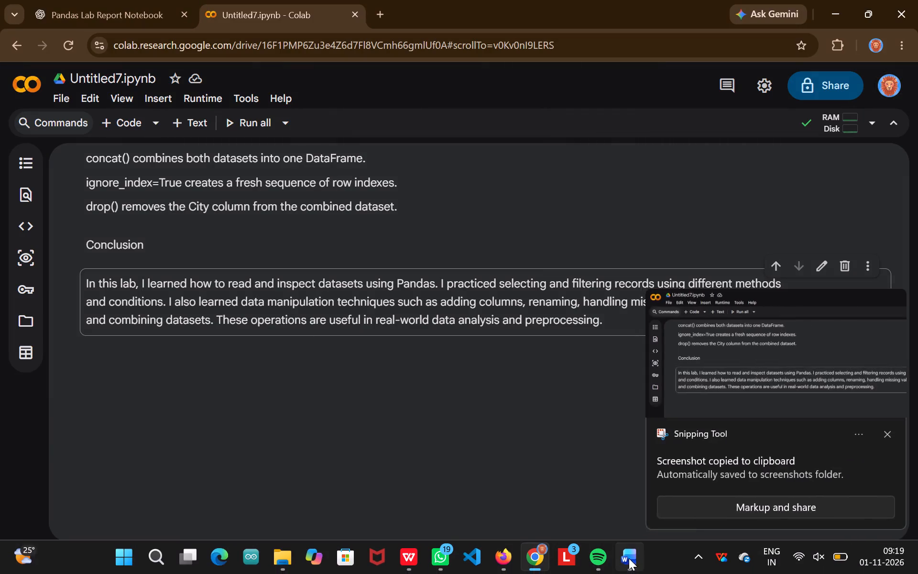
# Back in the Word lab report, insert the newest Gallery screenshot, showing the Conclusion, below the grouping explanations screenshot on page 7.
pyautogui.click(618, 480)
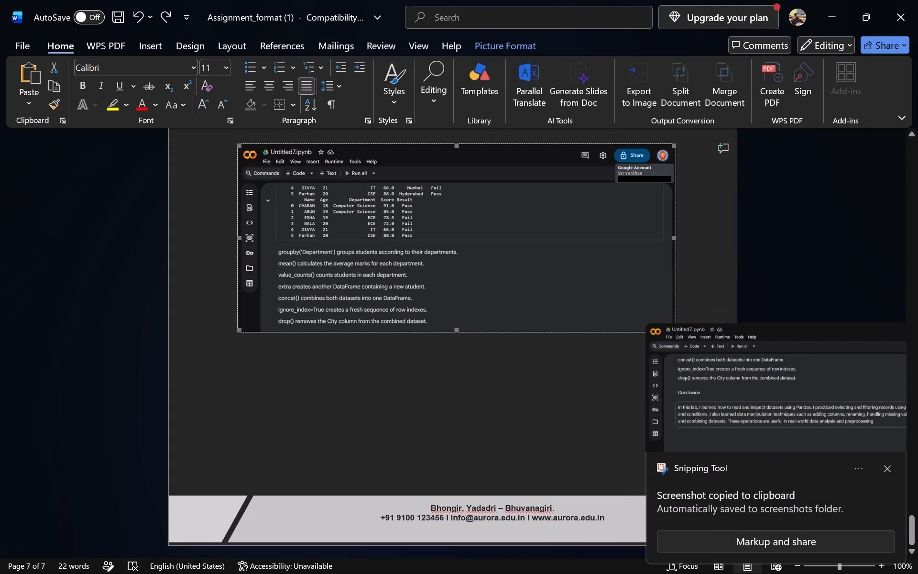
pyautogui.doubleClick(252, 374)
pyautogui.click(139, 47)
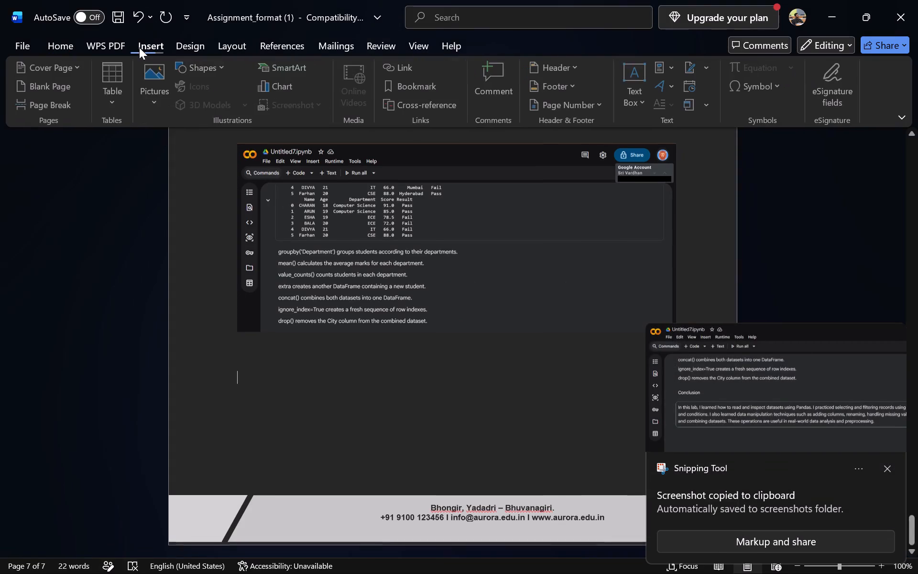
pyautogui.moveTo(153, 89); pyautogui.dragTo(219, 140)
pyautogui.click(219, 140)
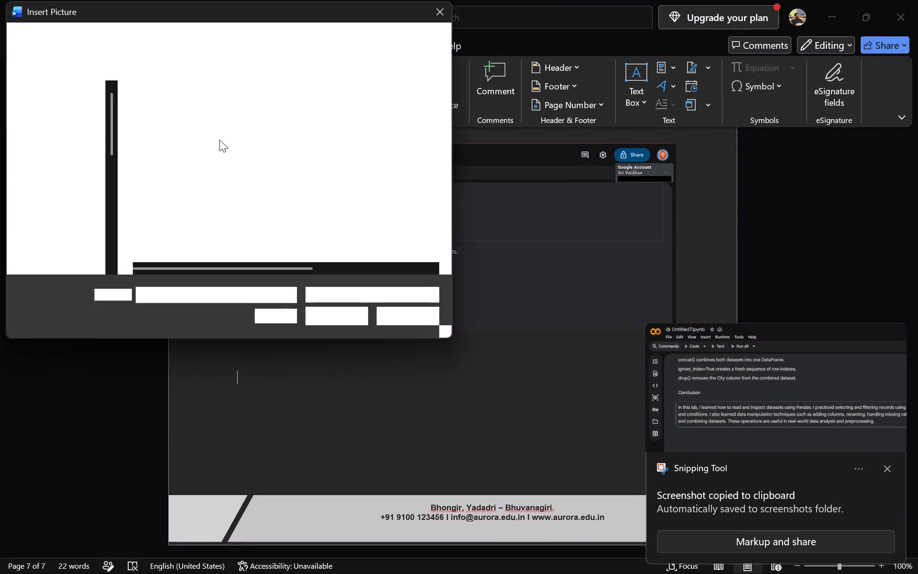
pyautogui.scroll(4, 58, 134)
pyautogui.click(61, 109)
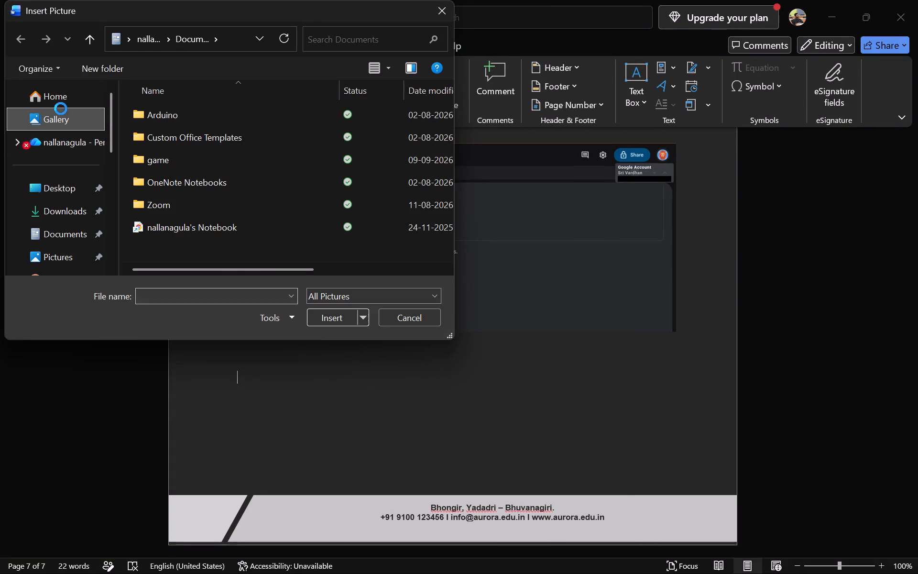
pyautogui.doubleClick(142, 117)
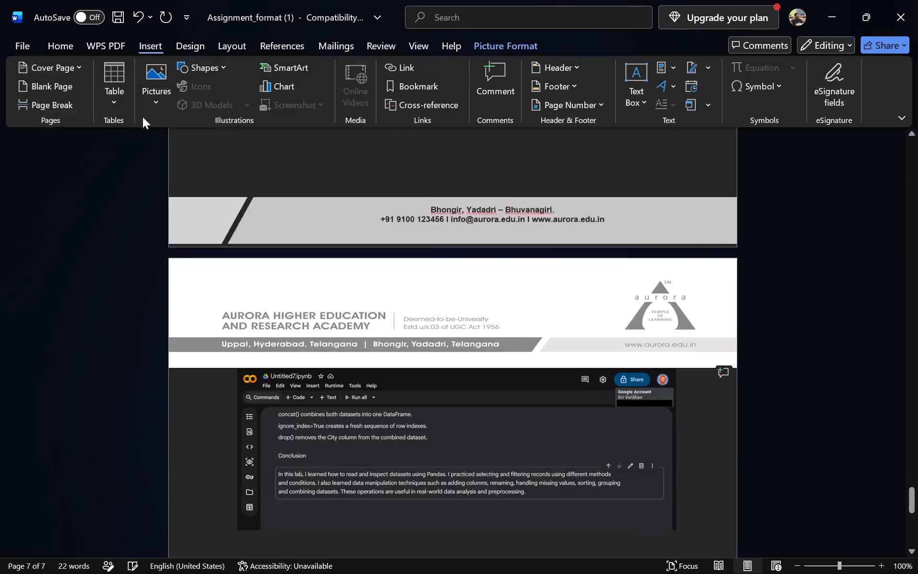
# Add eleven blank lines at the bottom of page 7 ahead of the Conclusion screenshot to space it on page 8.
pyautogui.scroll(1, 404, 334)
pyautogui.scroll(1, 279, 150)
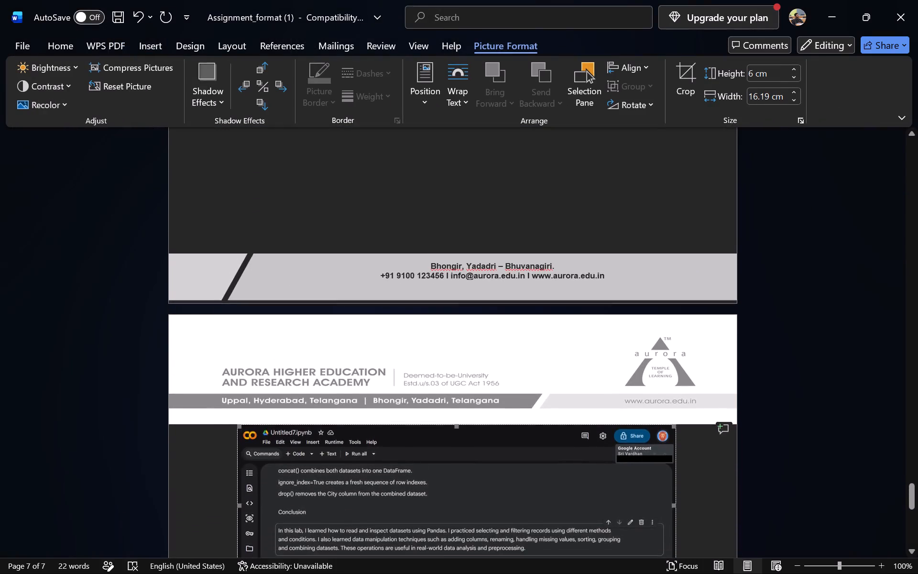
pyautogui.click(267, 237)
pyautogui.press('Return')
pyautogui.press('Return')
pyautogui.press('Return')
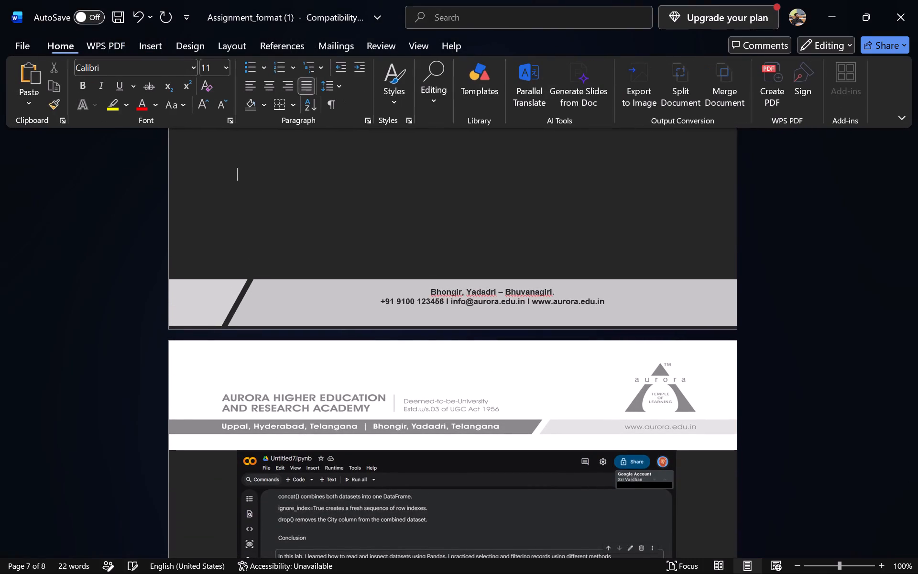
pyautogui.press('Return')
pyautogui.press('Return')
pyautogui.press('Return')
pyautogui.press('Return')
pyautogui.press('Return')
pyautogui.press('Return')
pyautogui.press('Return')
pyautogui.press('Return')
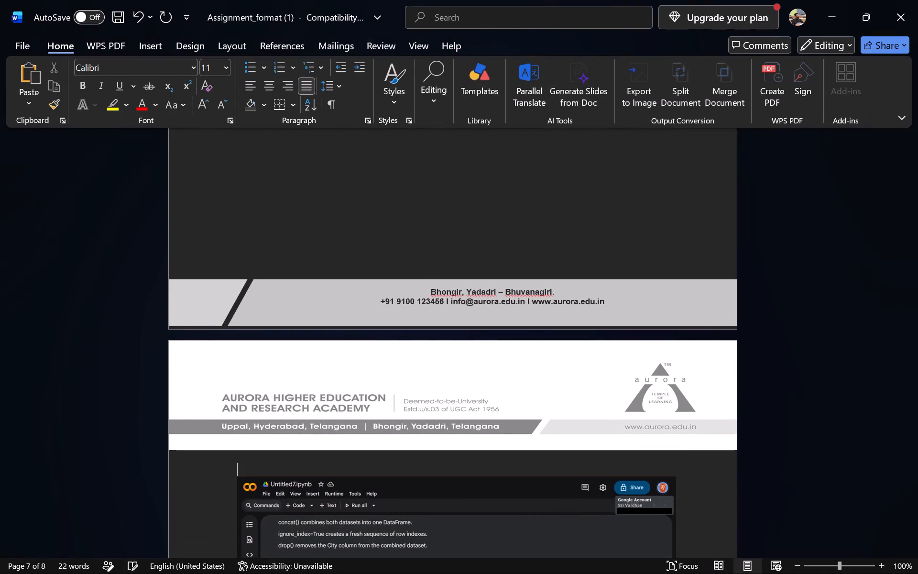
pyautogui.scroll(-2, 385, 225)
pyautogui.click(348, 392)
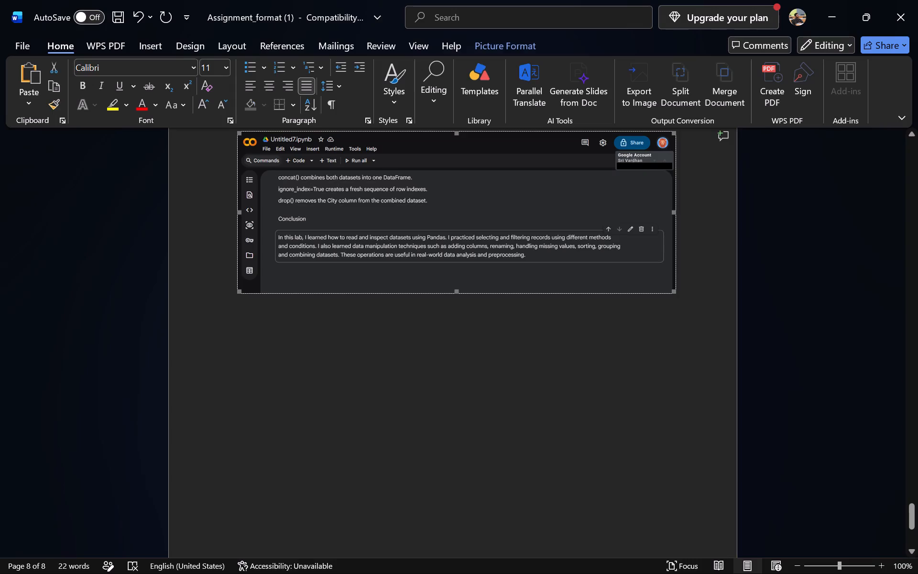
pyautogui.click(302, 388)
# Review the lab report from the first page's details table onward, checking the order and spacing of the inserted notebook screenshots.
pyautogui.scroll(3, 450, 371)
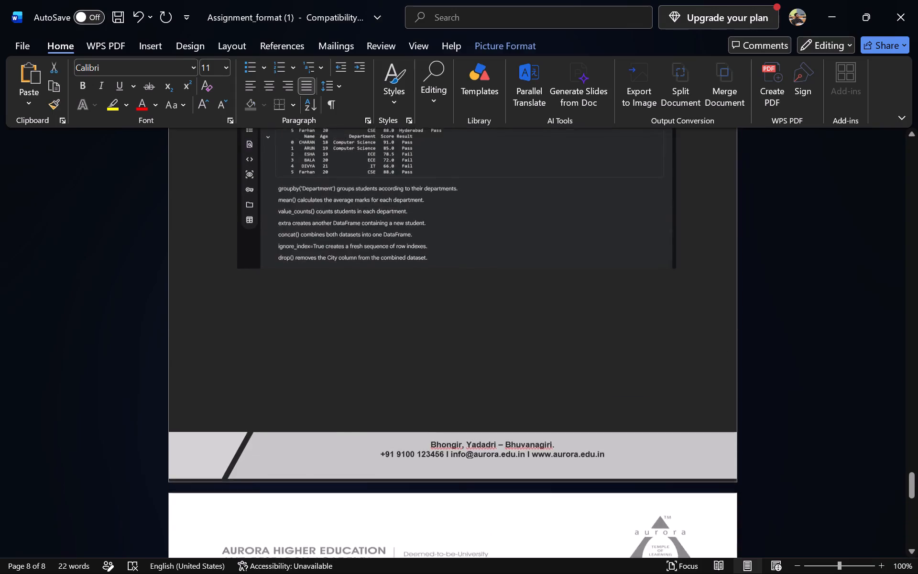
pyautogui.scroll(12, 450, 371)
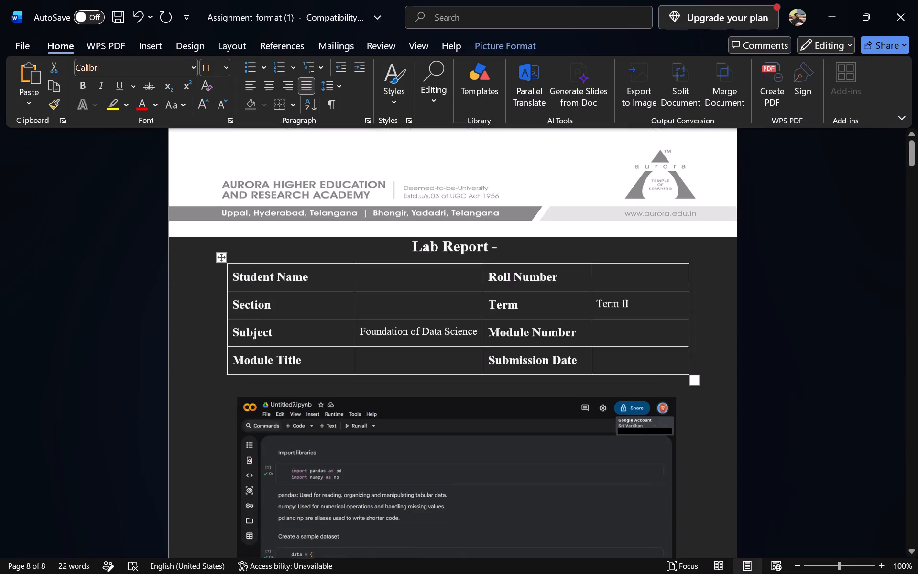
pyautogui.scroll(-2, 641, 447)
pyautogui.scroll(1, 641, 447)
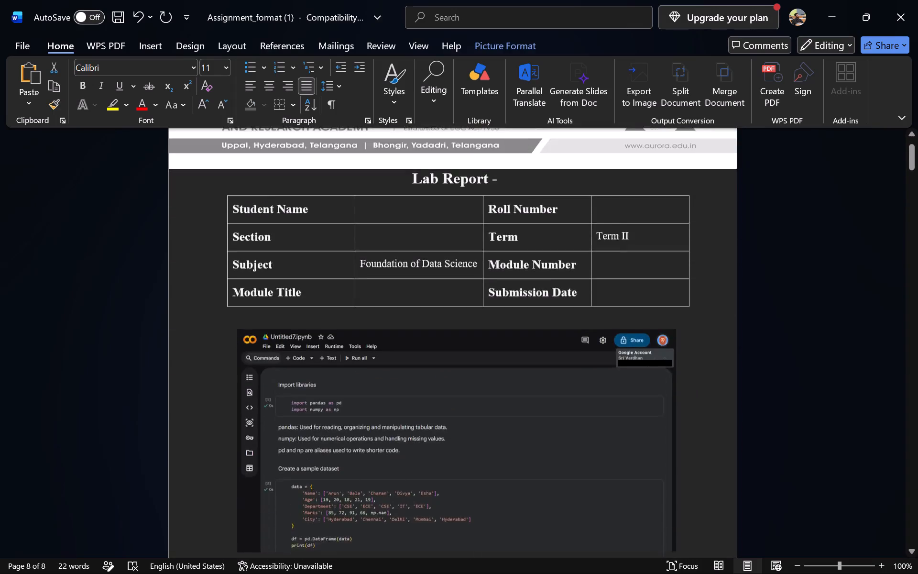
pyautogui.scroll(-2, 641, 447)
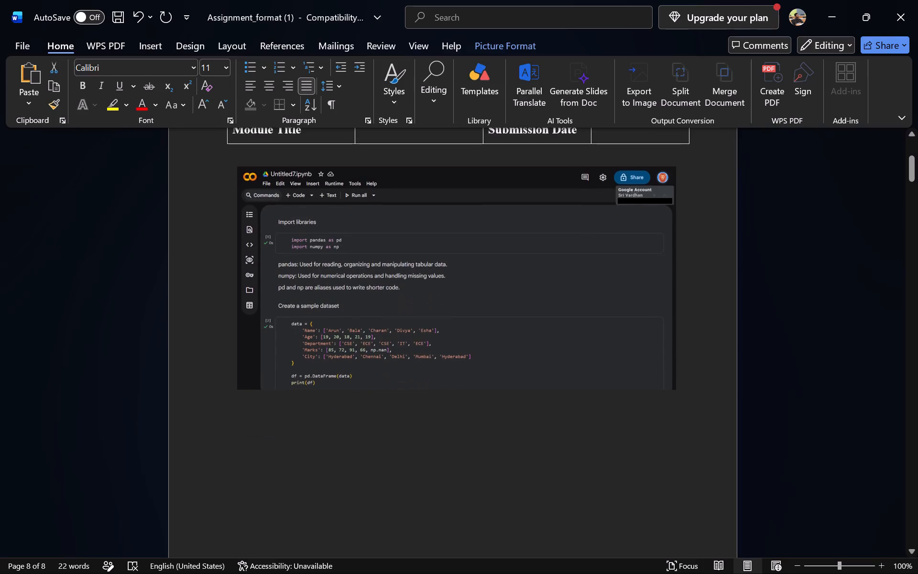
pyautogui.keyDown('ctrl'); pyautogui.scroll(2, 580, 447); pyautogui.keyUp('ctrl')
pyautogui.hscroll(-1, 593, 529)
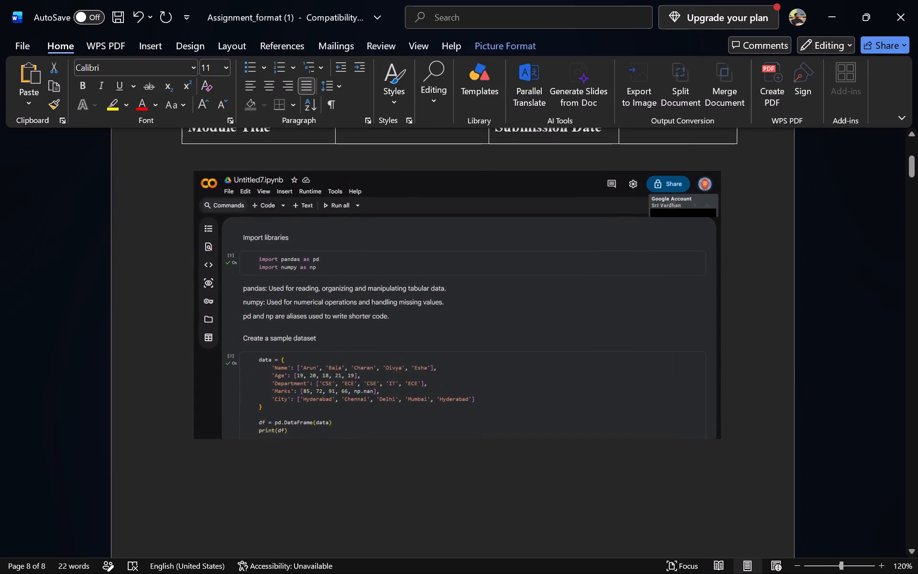
pyautogui.hscroll(-1, 593, 529)
pyautogui.scroll(-1, 593, 529)
pyautogui.scroll(1, 593, 529)
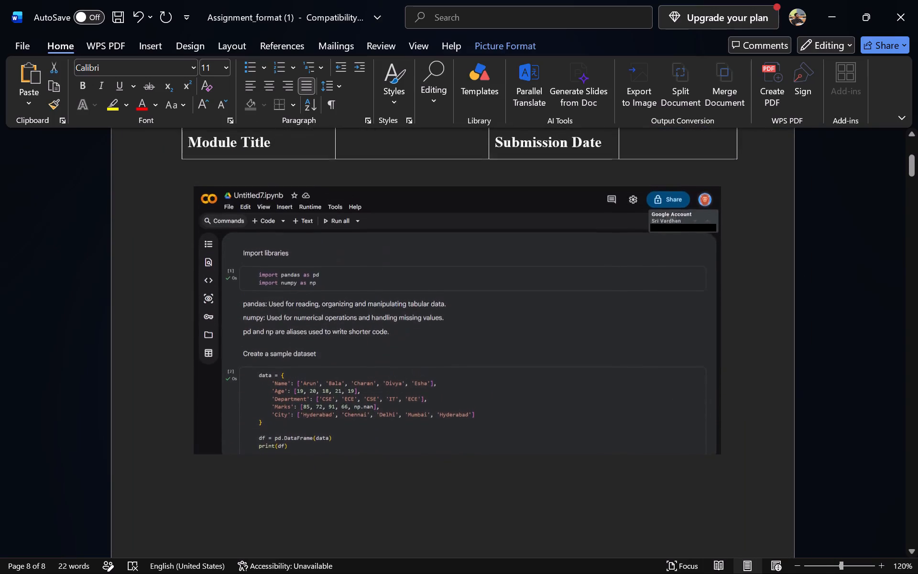
pyautogui.scroll(-4, 593, 529)
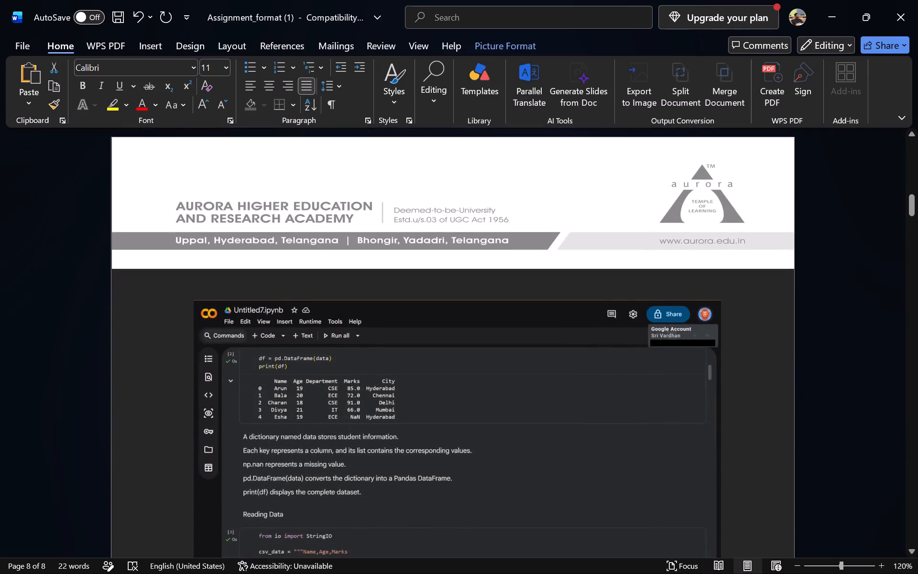
pyautogui.scroll(-3, 593, 529)
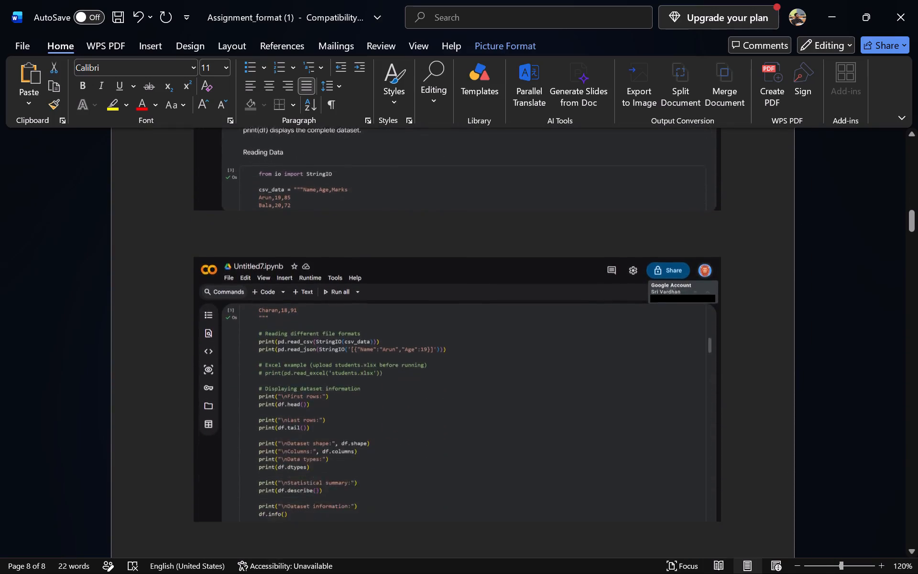
pyautogui.scroll(-3, 593, 529)
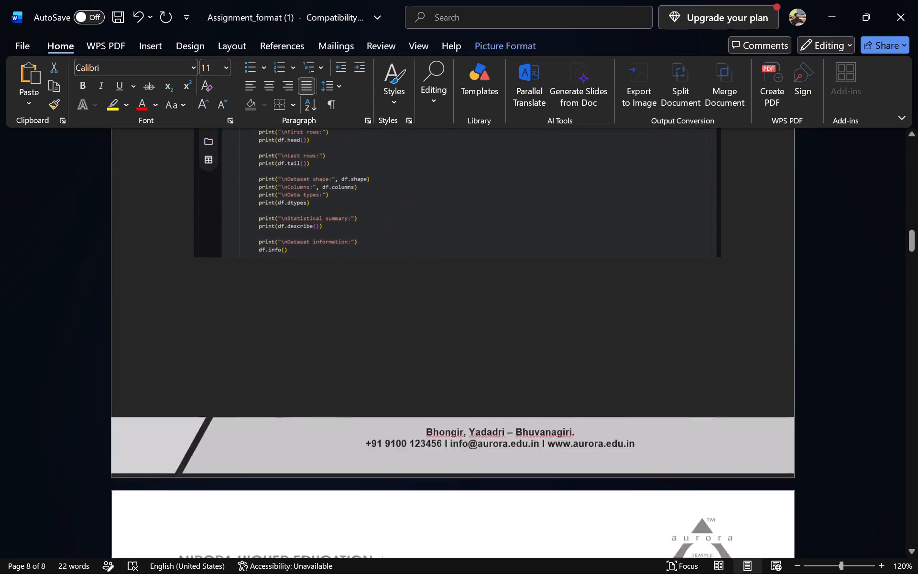
pyautogui.scroll(-3, 593, 529)
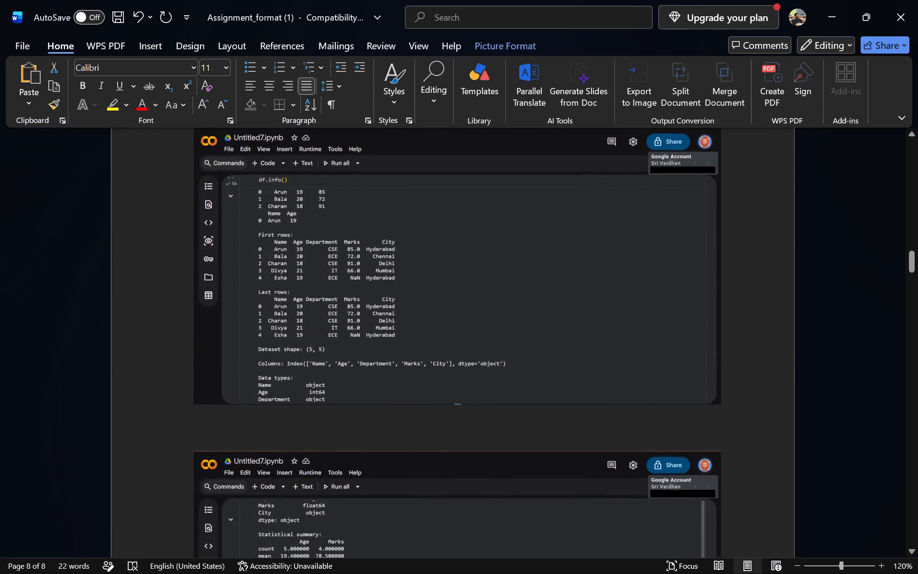
# Review the remaining notebook screenshots in the lab report, from the df.info() output through to the Conclusion on page 8, checking order and spacing.
pyautogui.scroll(-3, 593, 529)
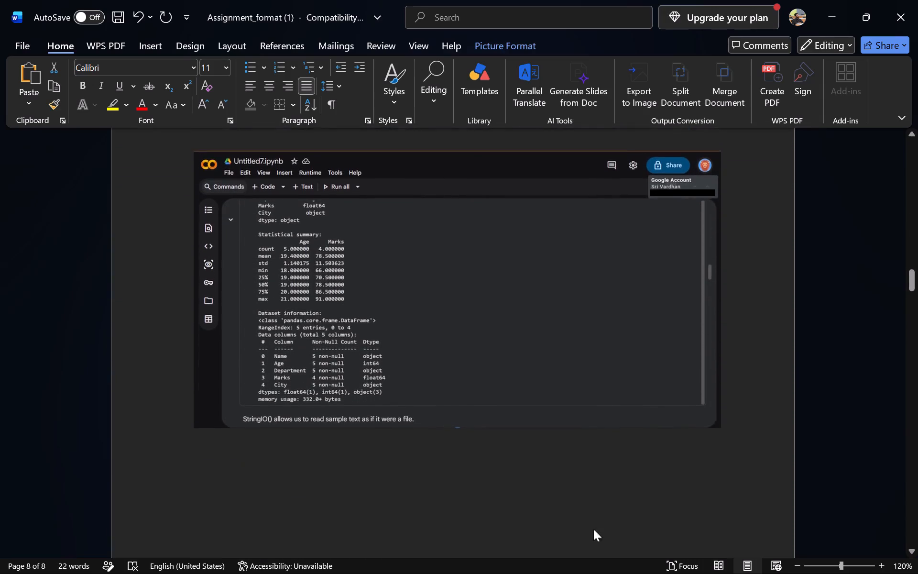
pyautogui.scroll(-3, 593, 529)
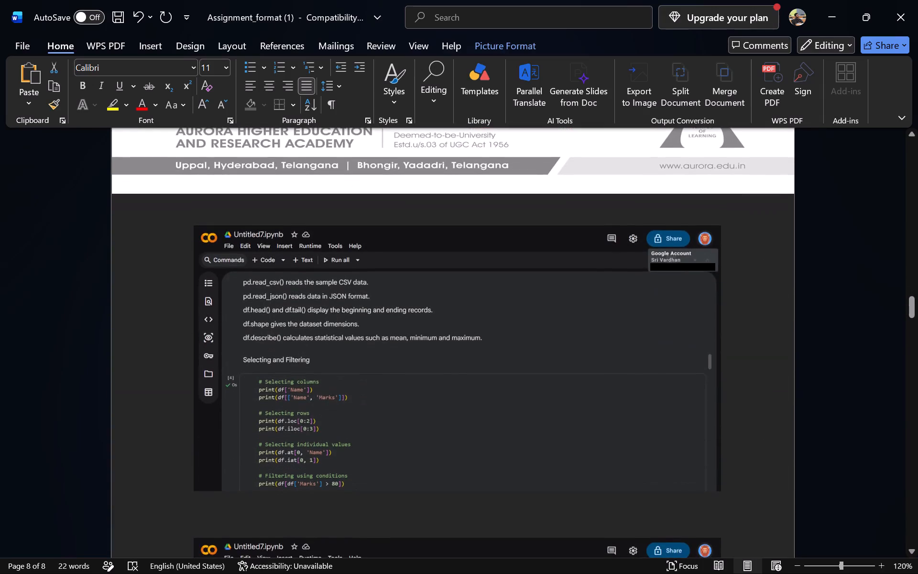
pyautogui.scroll(-3, 593, 529)
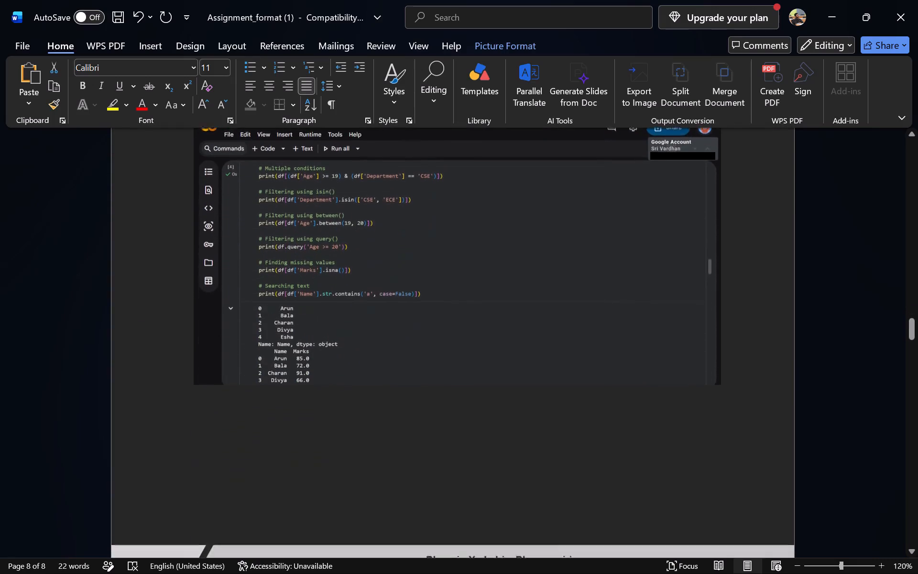
pyautogui.scroll(-3, 593, 529)
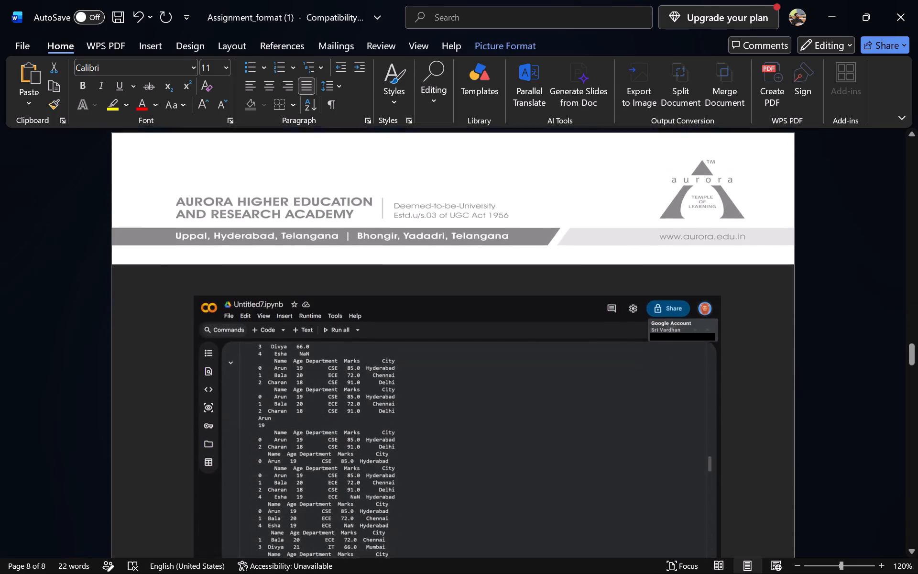
pyautogui.scroll(-2, 593, 529)
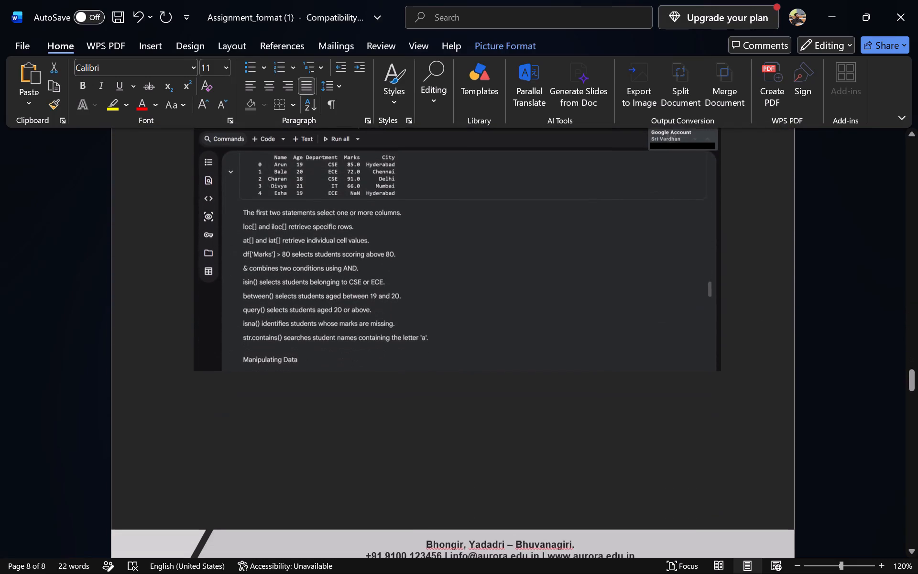
pyautogui.scroll(1, 593, 529)
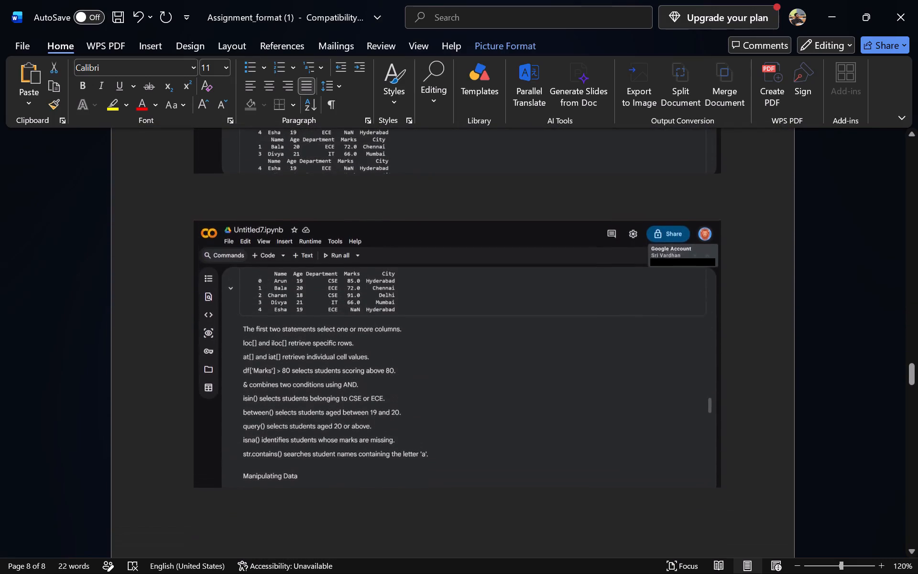
pyautogui.scroll(-4, 593, 529)
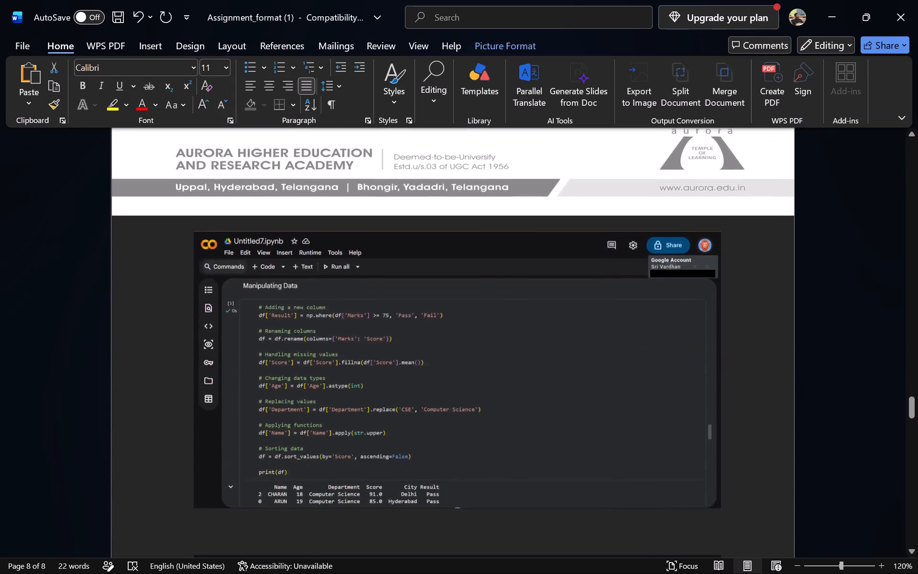
pyautogui.scroll(-3, 593, 529)
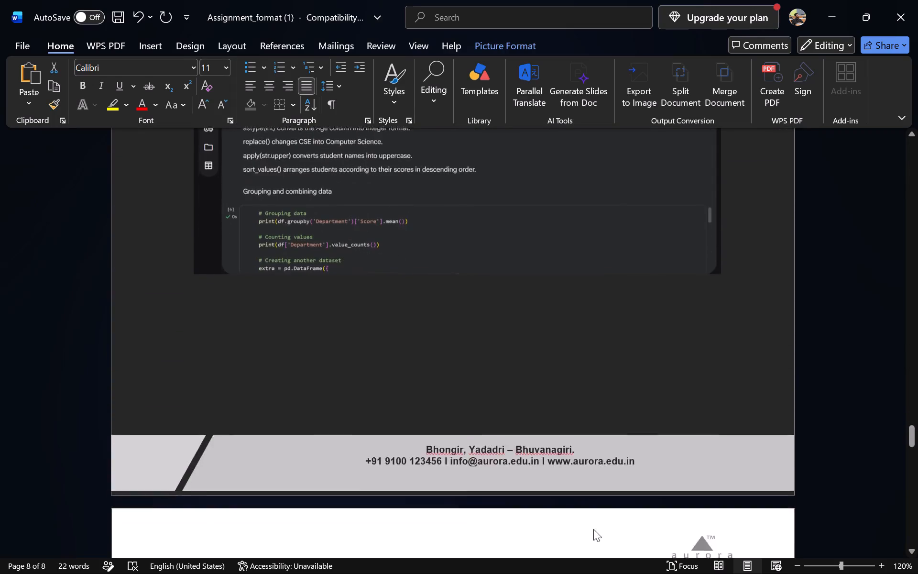
pyautogui.scroll(-3, 593, 529)
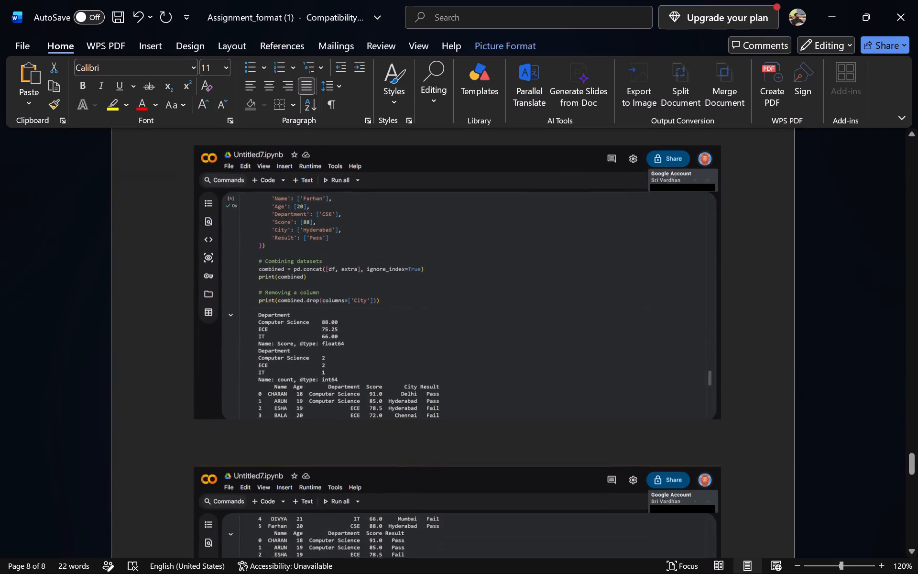
pyautogui.scroll(-2, 593, 529)
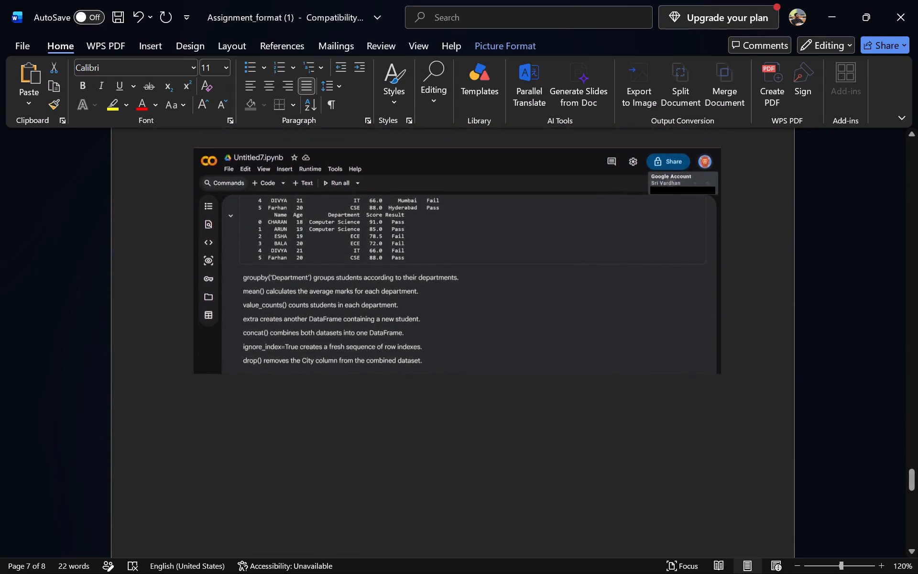
pyautogui.scroll(-3, 593, 529)
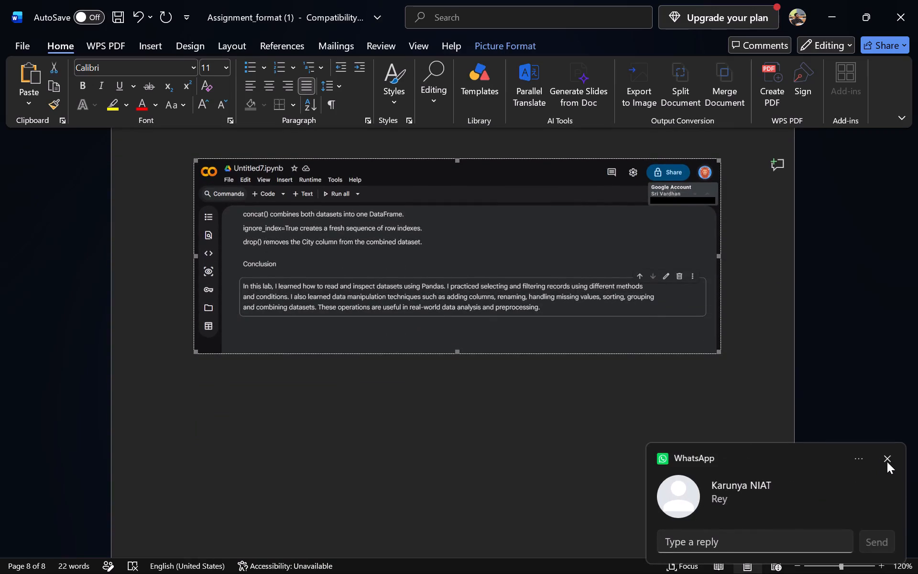
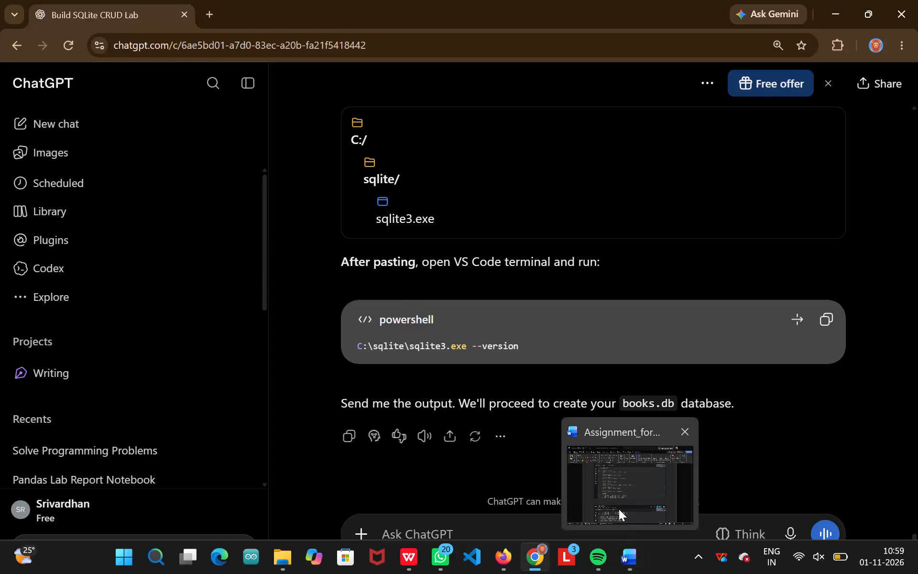
# Switch to the Assignment_format document in Word and look through its pasted Colab screenshots to the last page, returning to the first page.
pyautogui.click(619, 509)
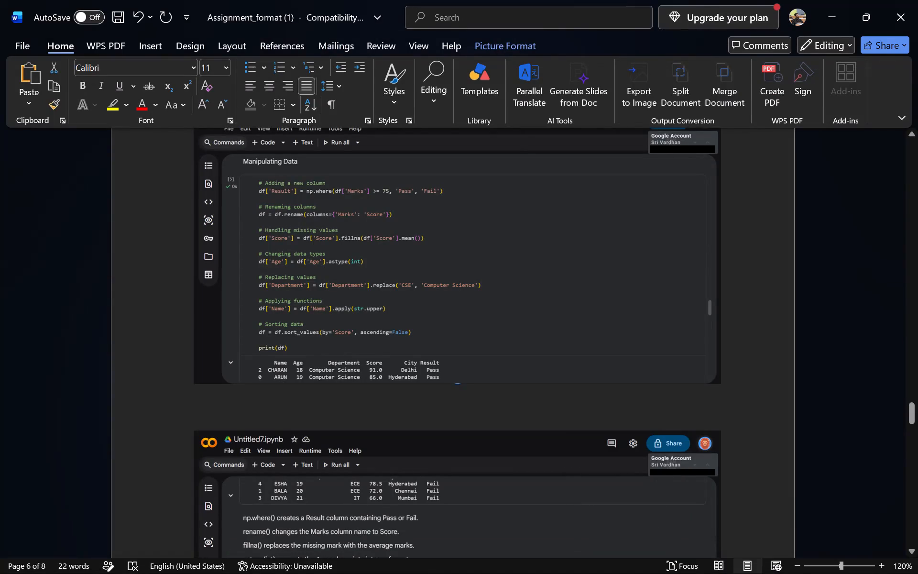
pyautogui.scroll(-4, 613, 387)
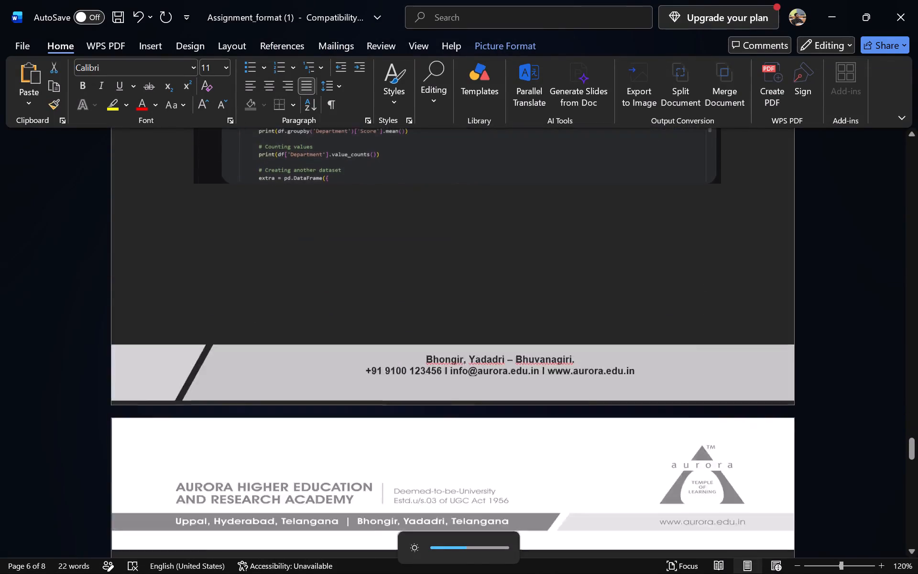
pyautogui.scroll(-5, 613, 387)
pyautogui.scroll(1, 613, 387)
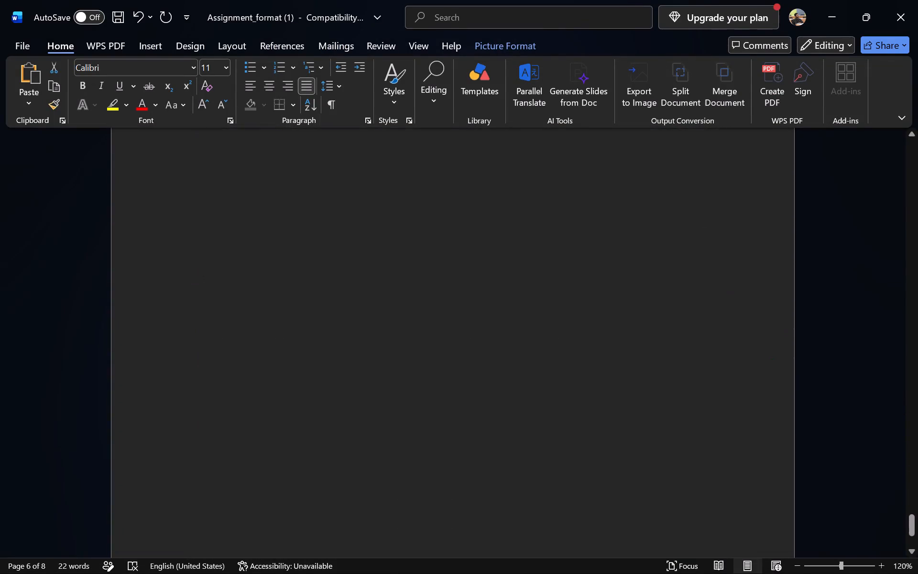
pyautogui.scroll(1, 613, 387)
pyautogui.click(672, 480)
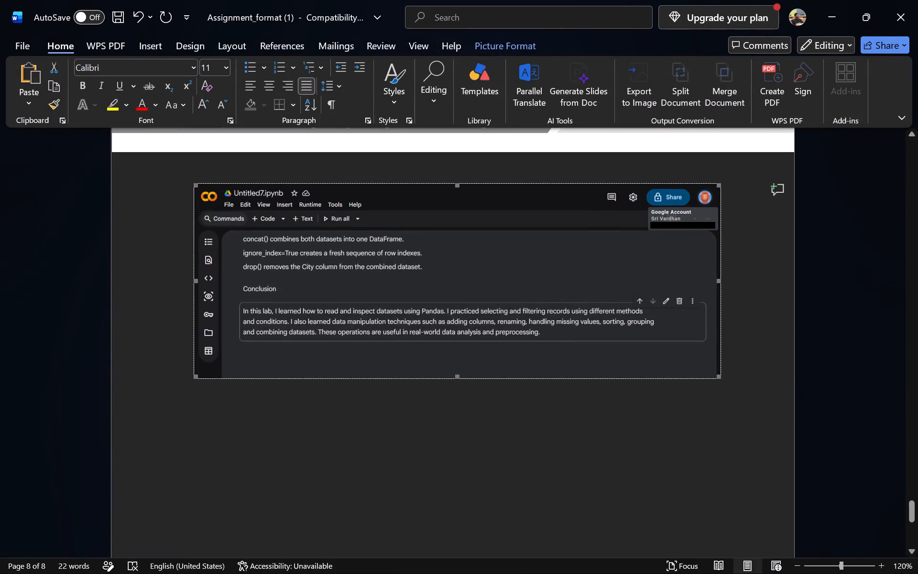
pyautogui.doubleClick(750, 302)
pyautogui.click(606, 411)
pyautogui.click(706, 446)
pyautogui.scroll(2, 706, 446)
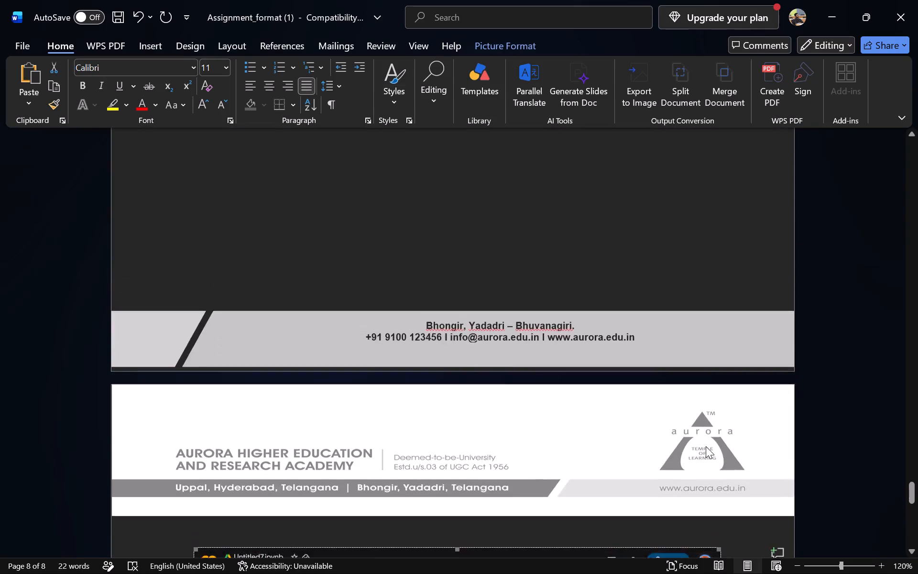
pyautogui.scroll(3, 706, 446)
pyautogui.scroll(-1, 706, 446)
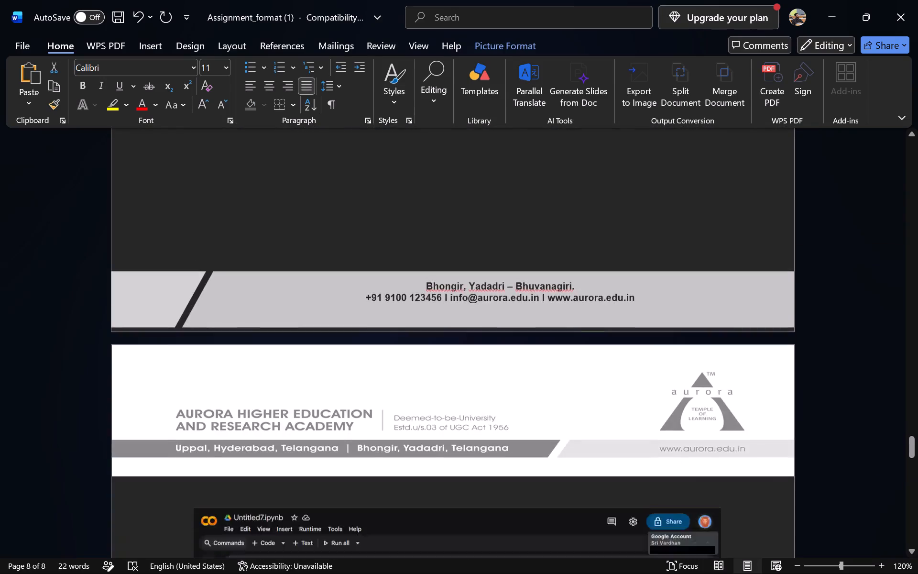
pyautogui.scroll(-1, 706, 446)
pyautogui.scroll(8, 706, 446)
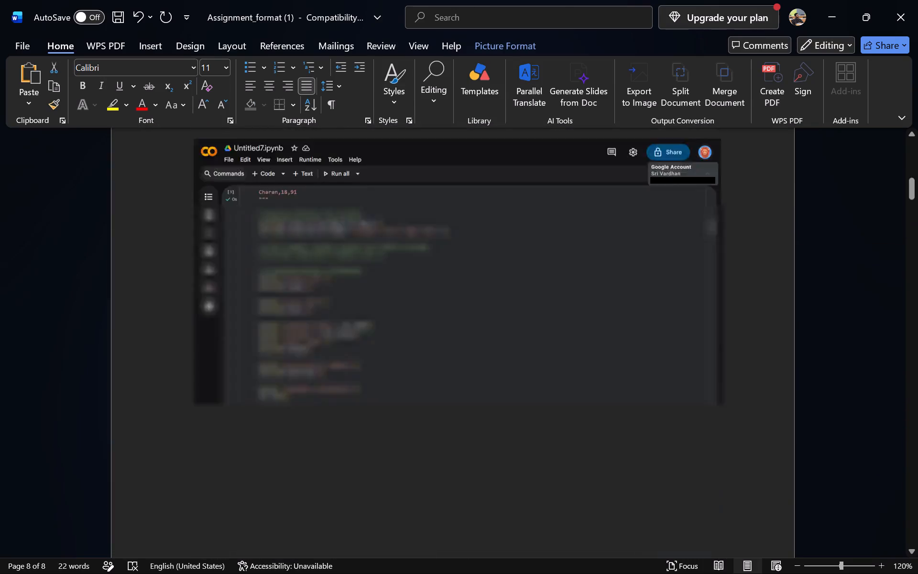
pyautogui.scroll(5, 706, 446)
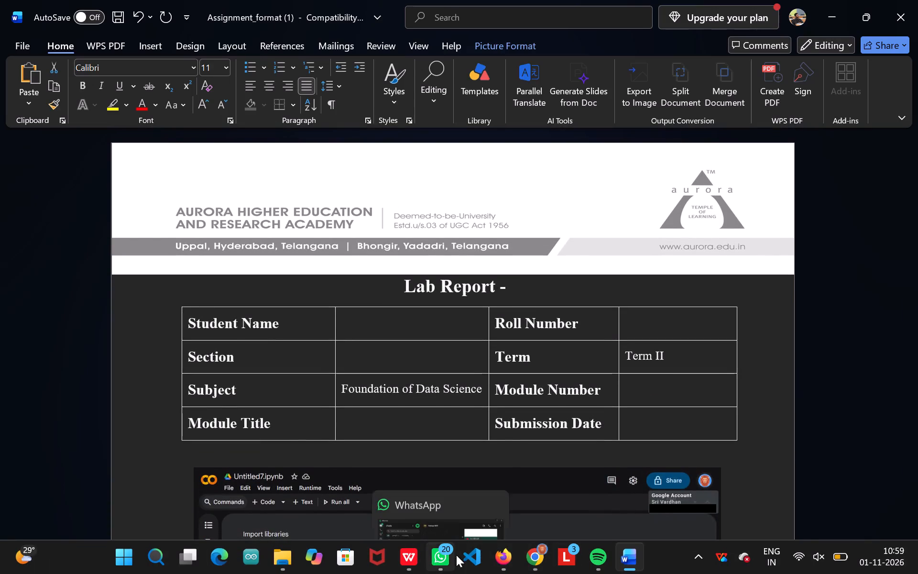
# Add the number 2 after the "Lab Report -" heading.
pyautogui.click(531, 290)
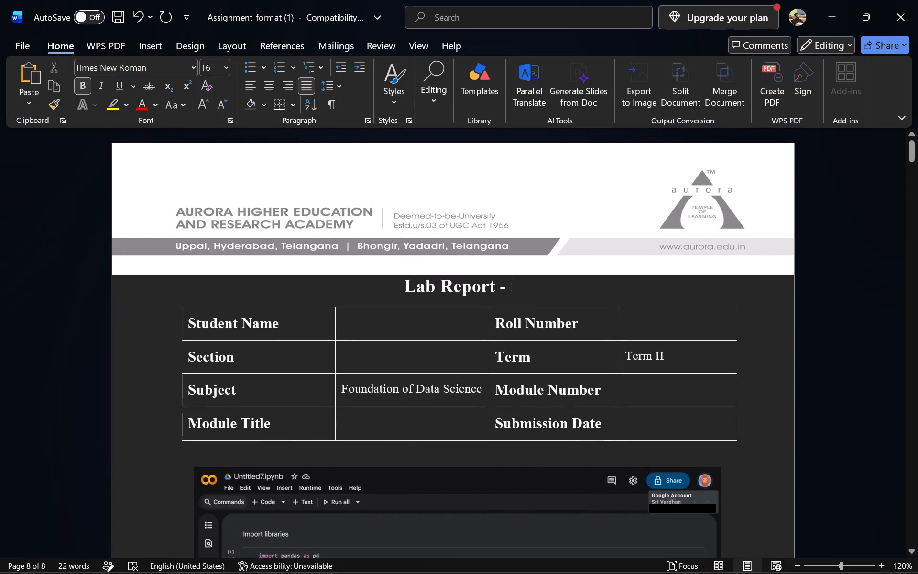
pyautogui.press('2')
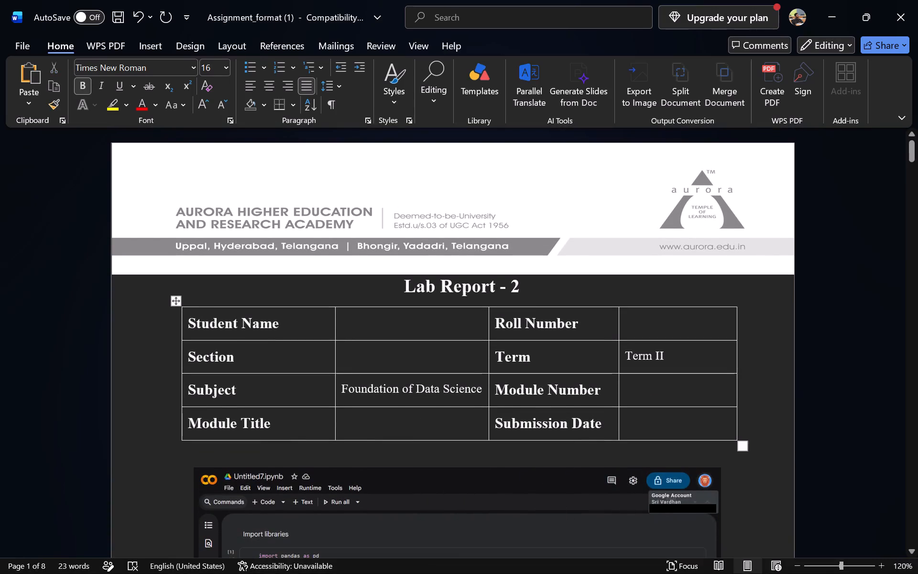
# Fill in the Student Name cell of the header table with the student's first initial and name.
pyautogui.click(350, 328)
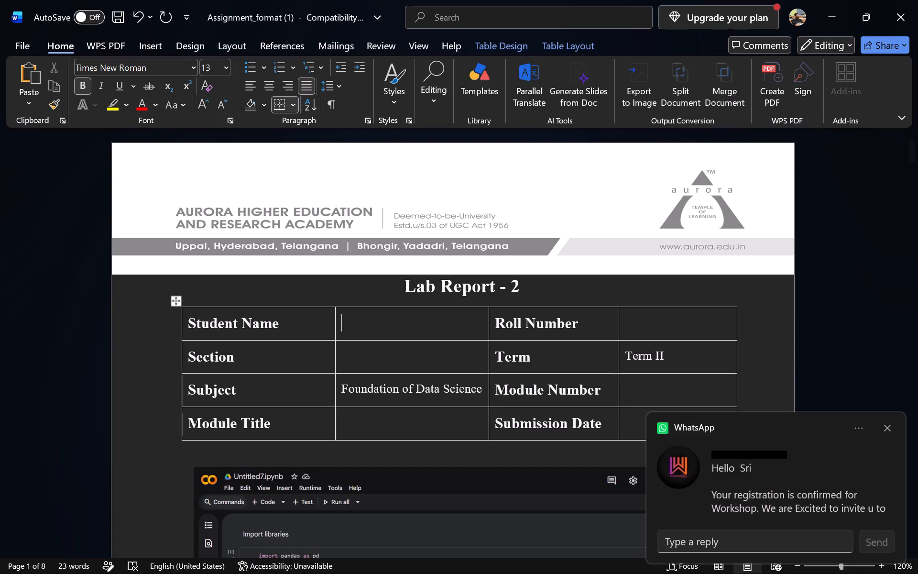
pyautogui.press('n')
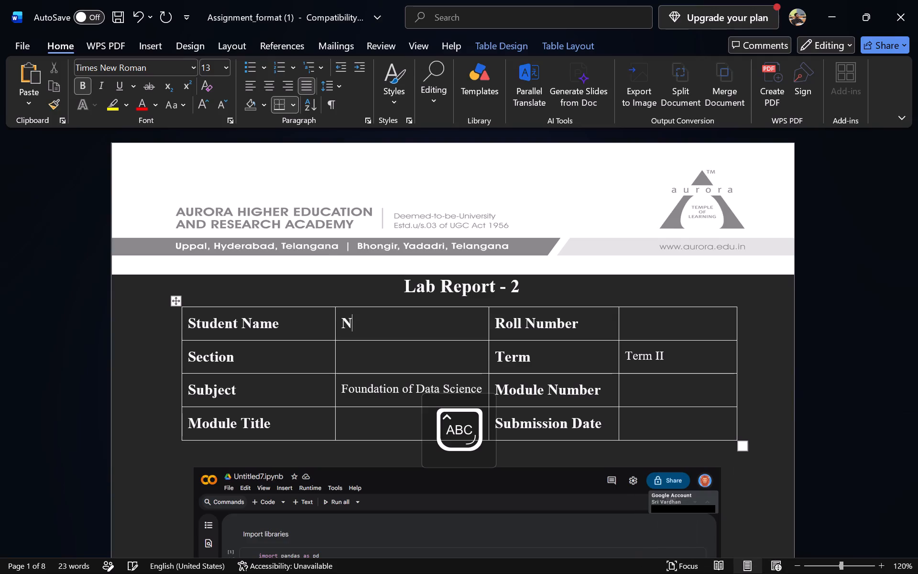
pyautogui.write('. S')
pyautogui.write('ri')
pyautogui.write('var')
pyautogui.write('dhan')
# Enter the student's roll number in the Roll Number cell of the header table.
pyautogui.click(654, 334)
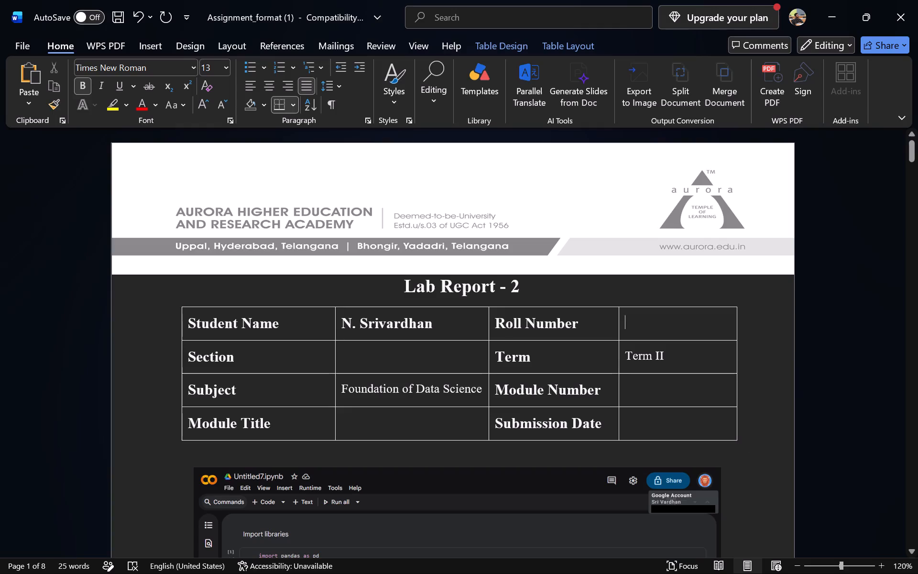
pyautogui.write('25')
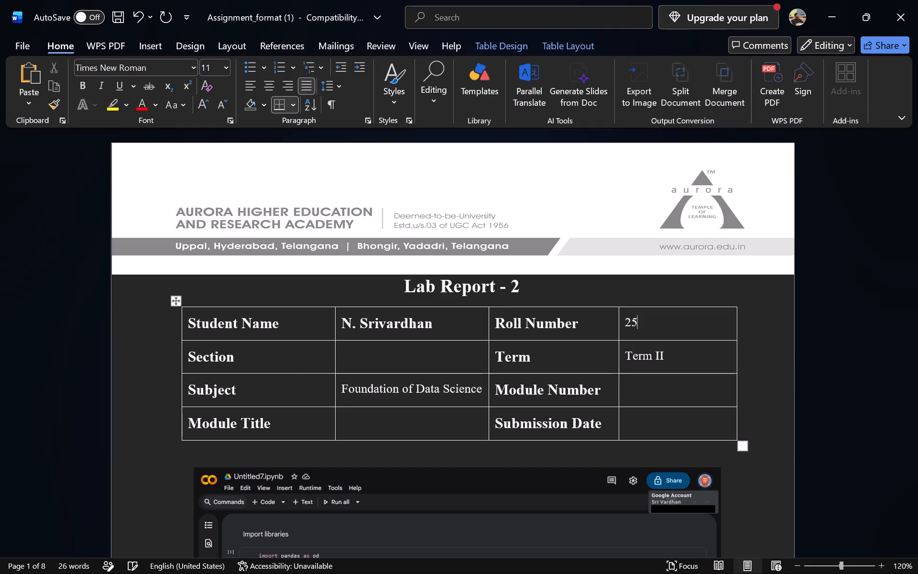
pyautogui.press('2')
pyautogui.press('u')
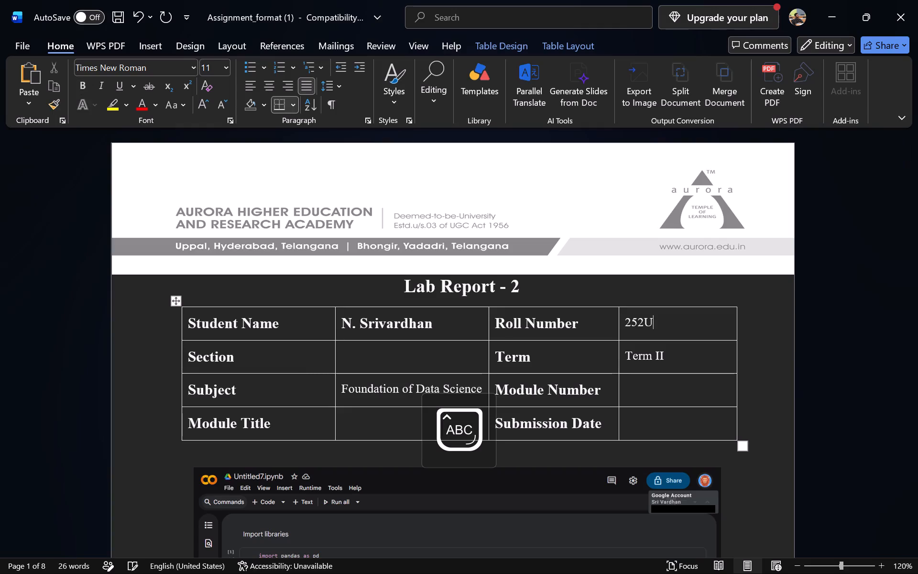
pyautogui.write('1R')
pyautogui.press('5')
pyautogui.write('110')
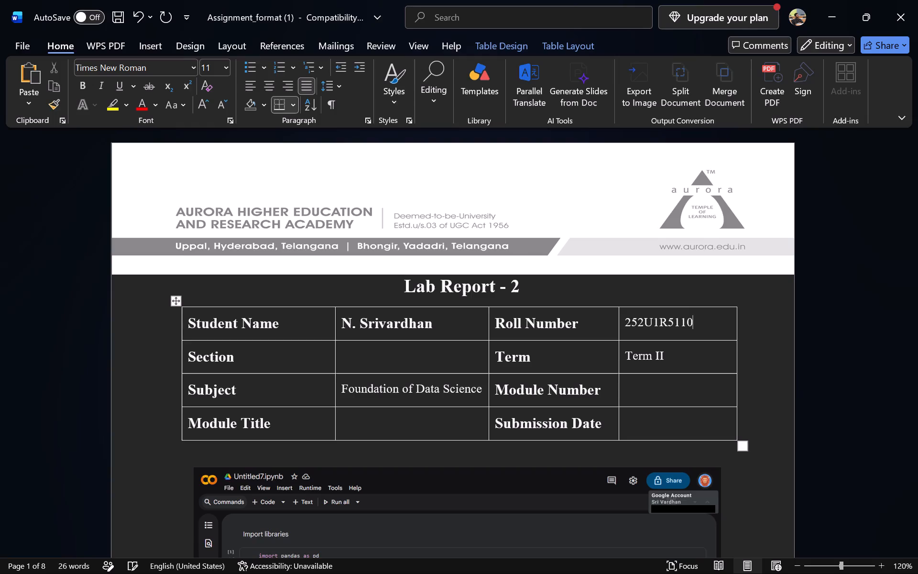
# Fill in the Section cell with "313 & S-11 2B".
pyautogui.click(382, 359)
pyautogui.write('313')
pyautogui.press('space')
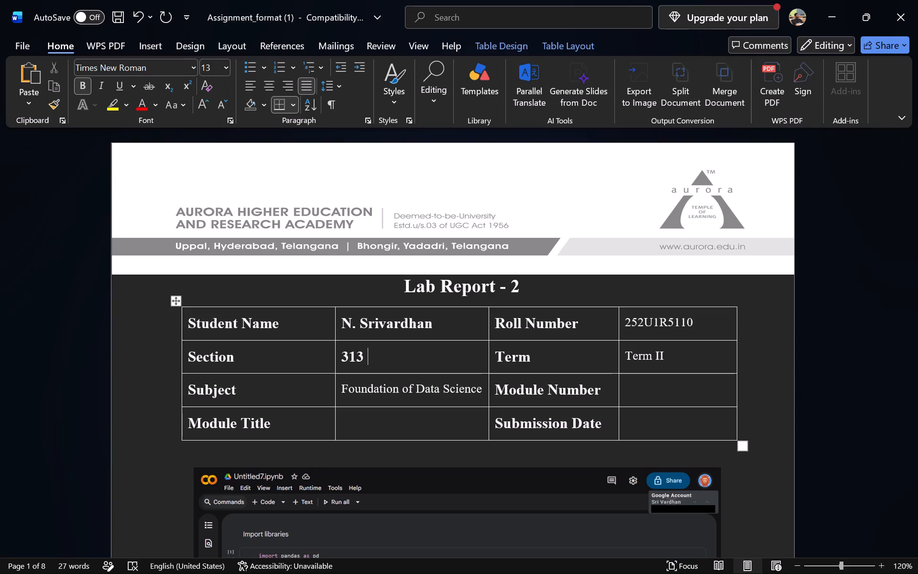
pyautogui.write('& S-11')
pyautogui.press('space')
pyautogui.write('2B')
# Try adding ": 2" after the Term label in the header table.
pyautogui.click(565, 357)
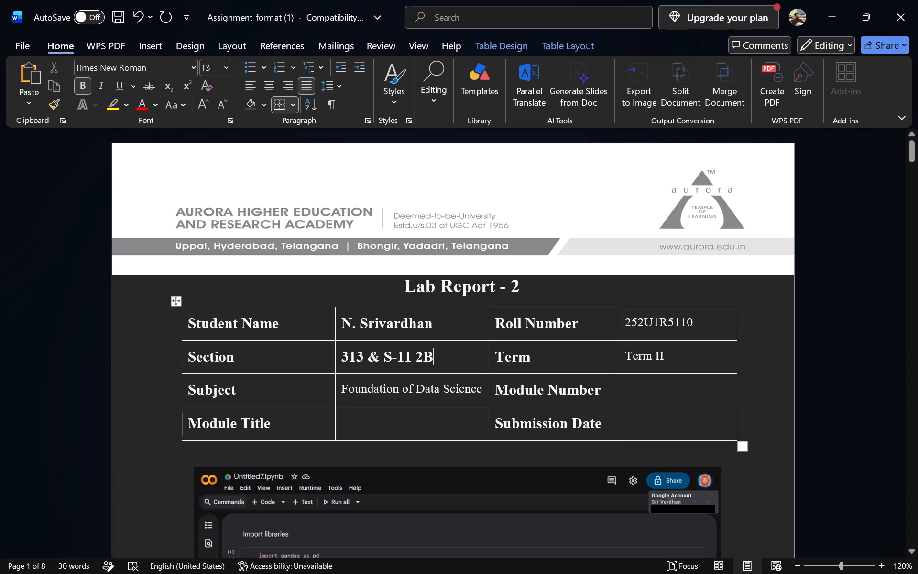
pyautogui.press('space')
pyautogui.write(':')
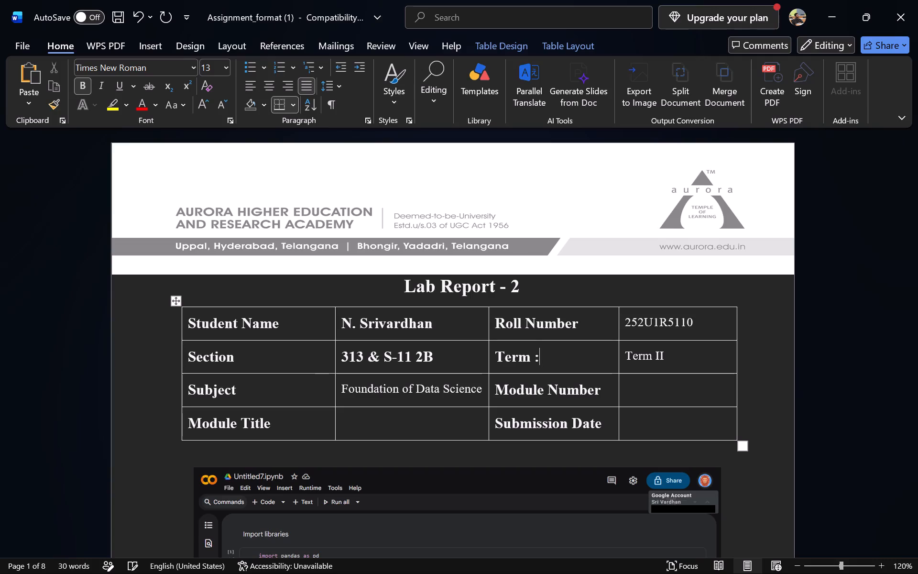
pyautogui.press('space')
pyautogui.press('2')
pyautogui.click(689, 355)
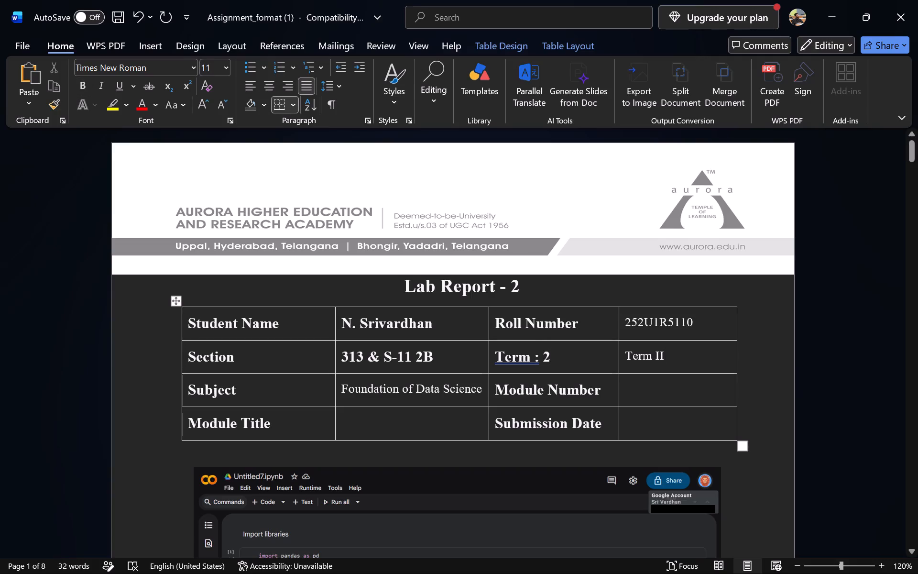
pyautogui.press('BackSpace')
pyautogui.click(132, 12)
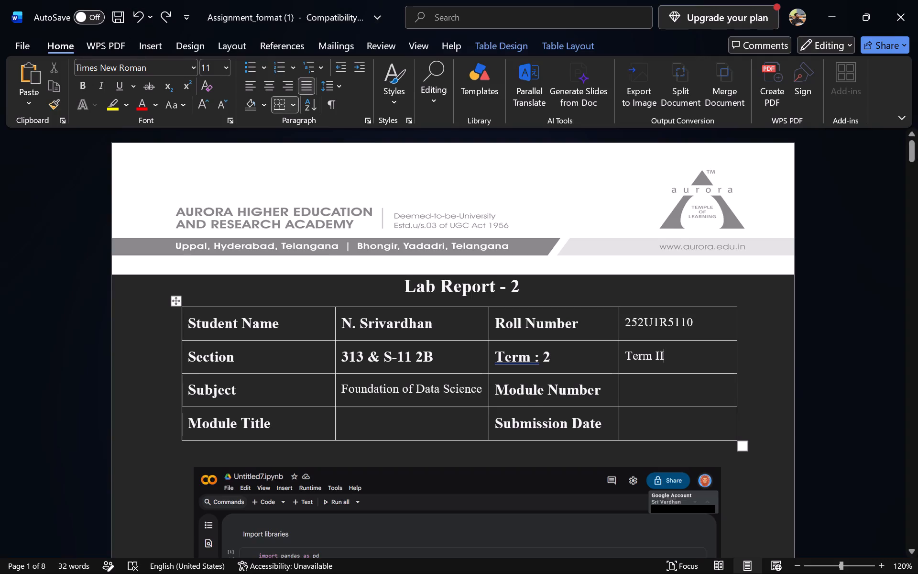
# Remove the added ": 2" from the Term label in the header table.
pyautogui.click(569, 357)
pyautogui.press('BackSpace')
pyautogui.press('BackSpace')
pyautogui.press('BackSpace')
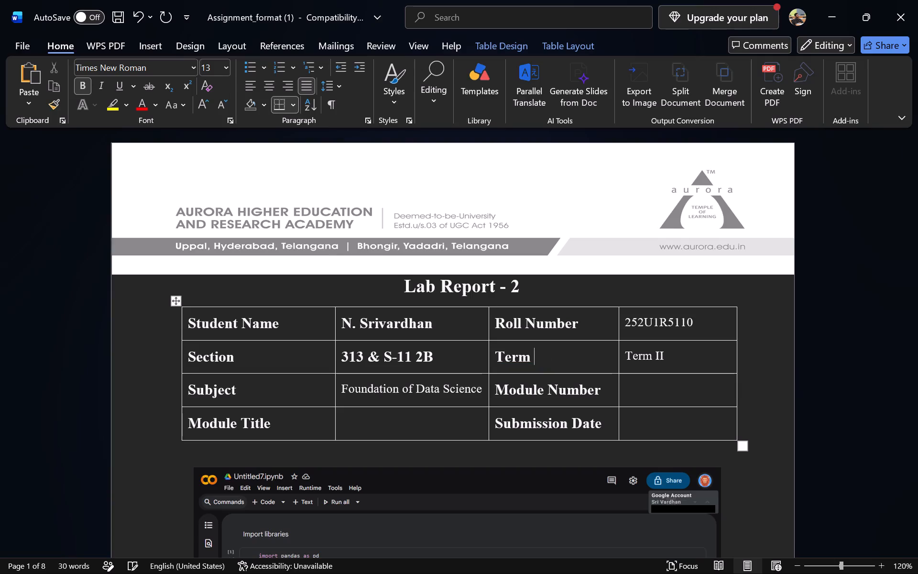
# Delete the word "Term" from the Term value cell, keeping only "II".
pyautogui.click(652, 355)
pyautogui.press('BackSpace')
pyautogui.press('BackSpace')
pyautogui.press('BackSpace')
pyautogui.press('BackSpace')
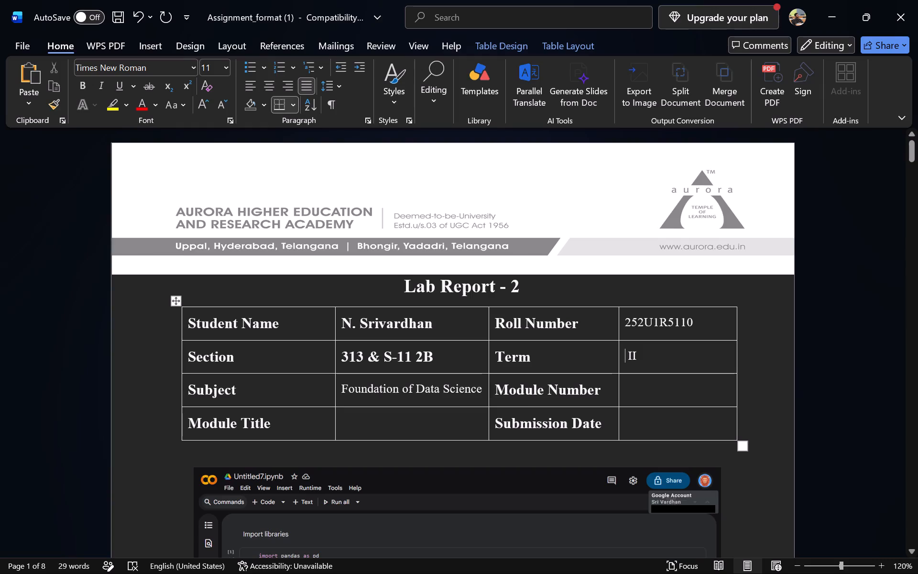
# Enter 2 in the Module Number cell of the header table.
pyautogui.click(381, 419)
pyautogui.click(645, 390)
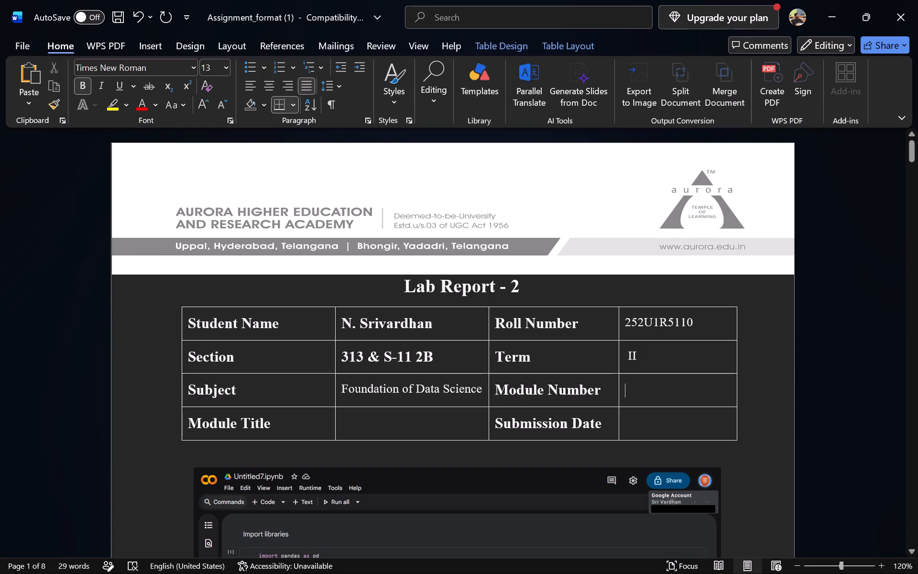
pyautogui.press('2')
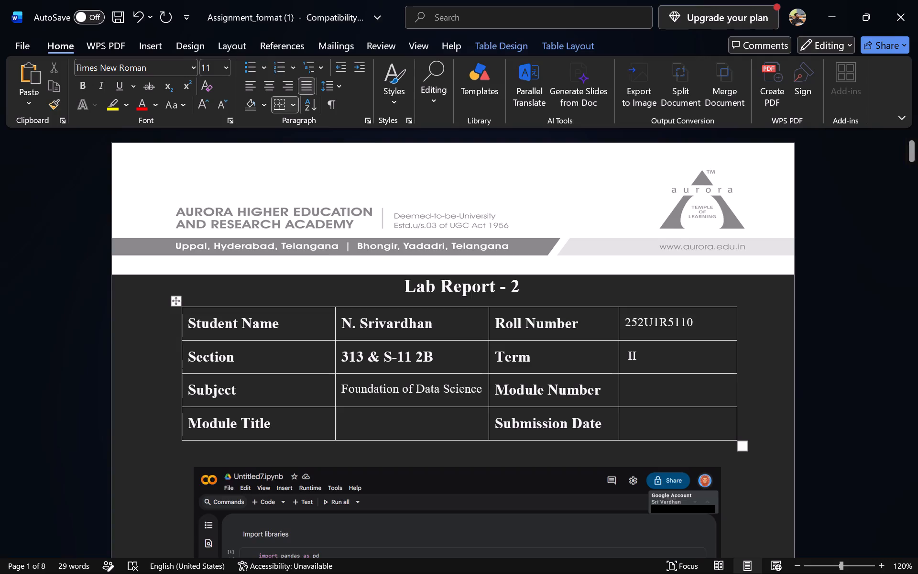
# Enter 01/11/26 in the Submission Date cell of the header table.
pyautogui.click(630, 427)
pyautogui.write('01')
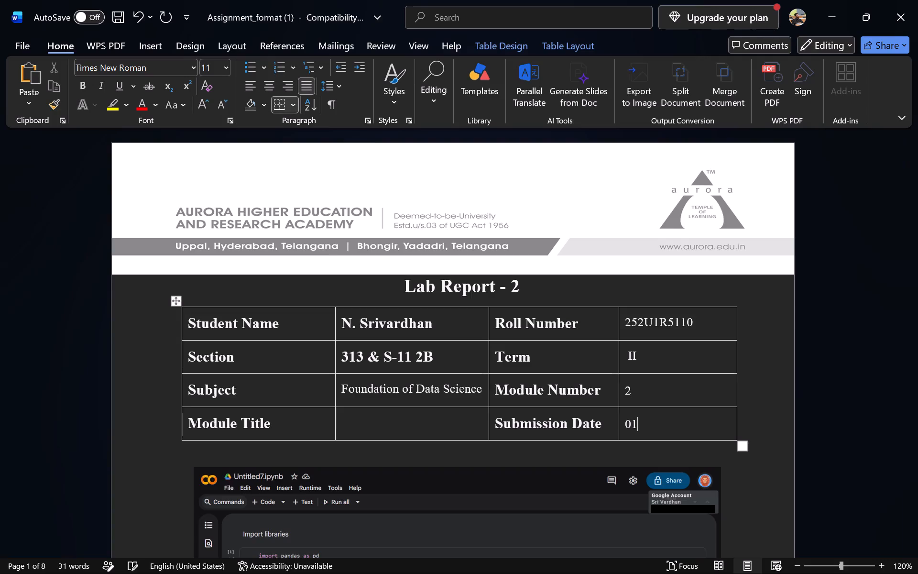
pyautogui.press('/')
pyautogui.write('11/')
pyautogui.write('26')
# Fill the Module Title cell with "Tool Boxes for Data Scientist", copied from the Module II heading in the Foundation of Data Science_year_2_term_2 PDF.
pyautogui.click(377, 412)
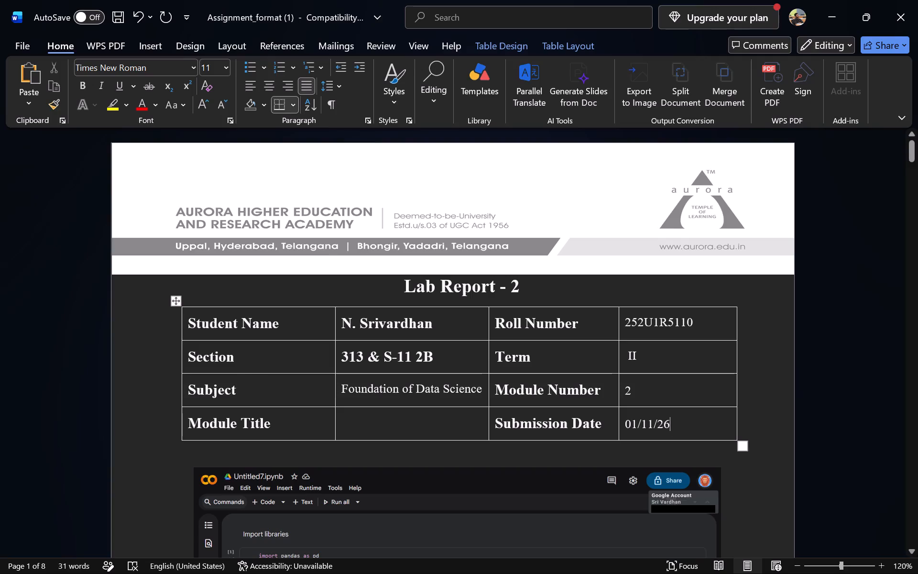
pyautogui.click(376, 426)
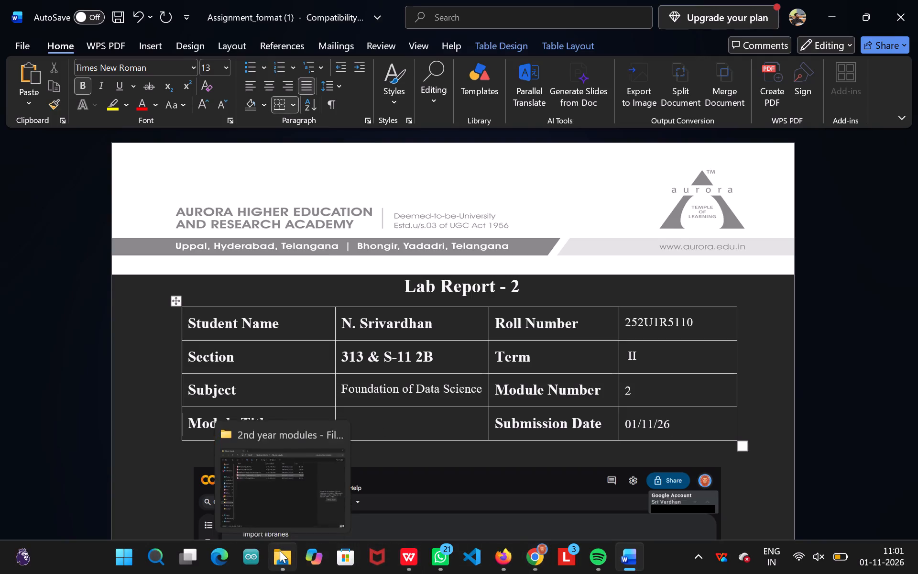
pyautogui.click(280, 489)
pyautogui.doubleClick(271, 193)
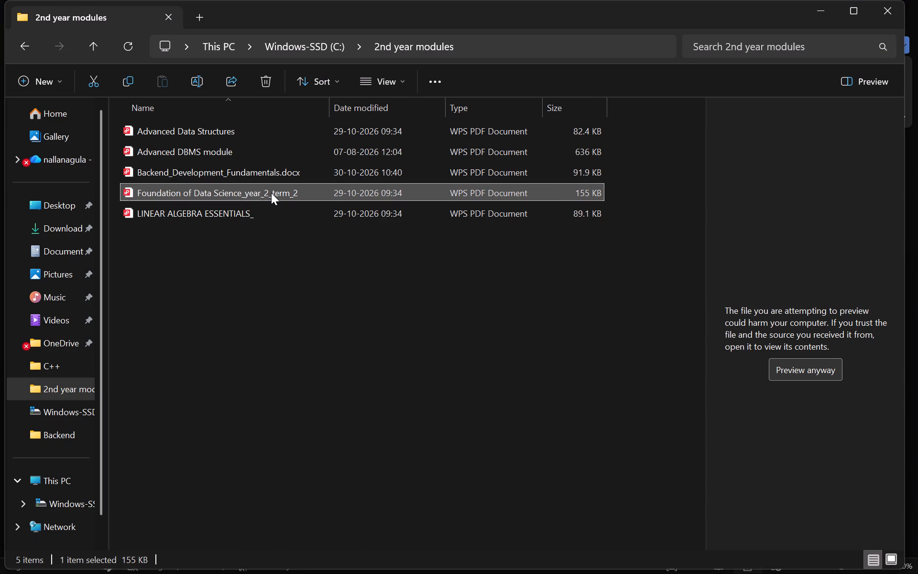
pyautogui.scroll(7, 368, 263)
pyautogui.scroll(-8, 318, 426)
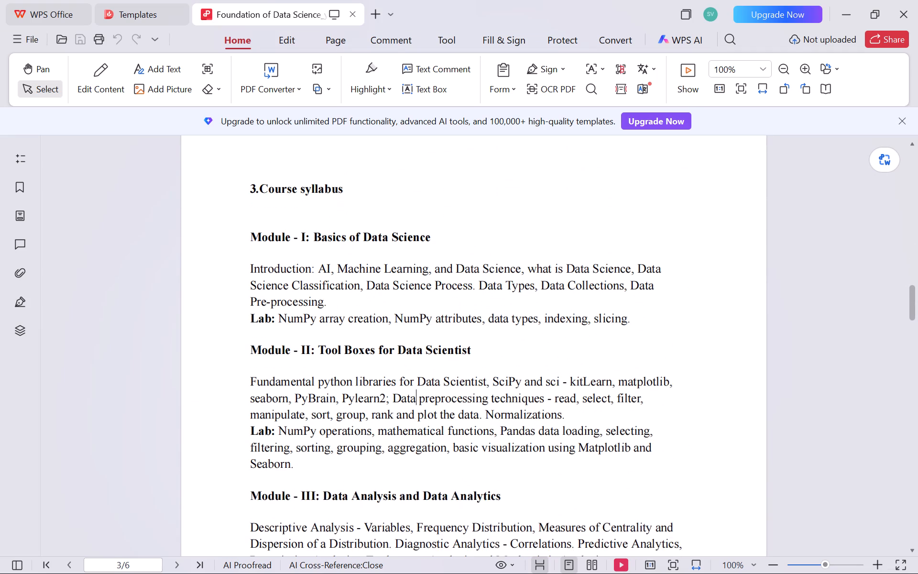
pyautogui.moveTo(320, 353); pyautogui.dragTo(486, 348)
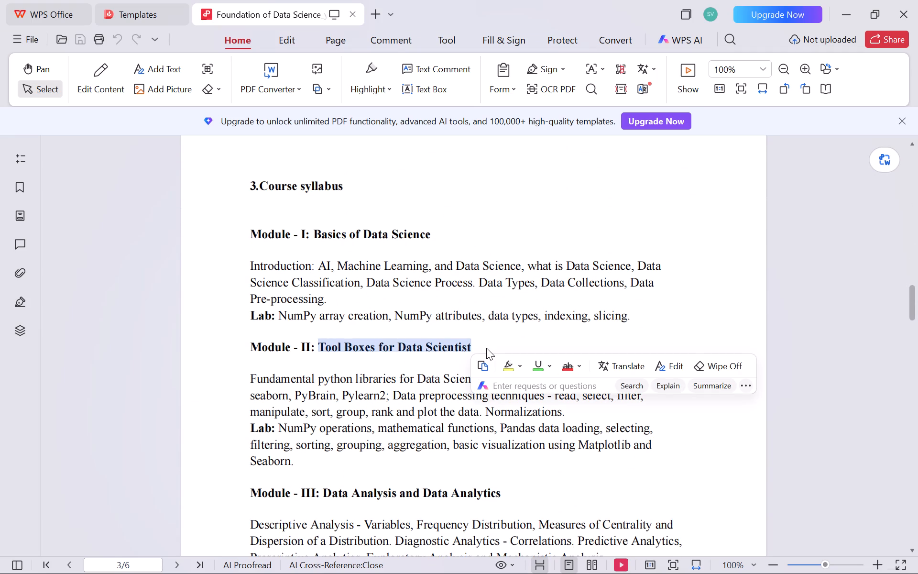
pyautogui.hotkey('ctrl', 'c')
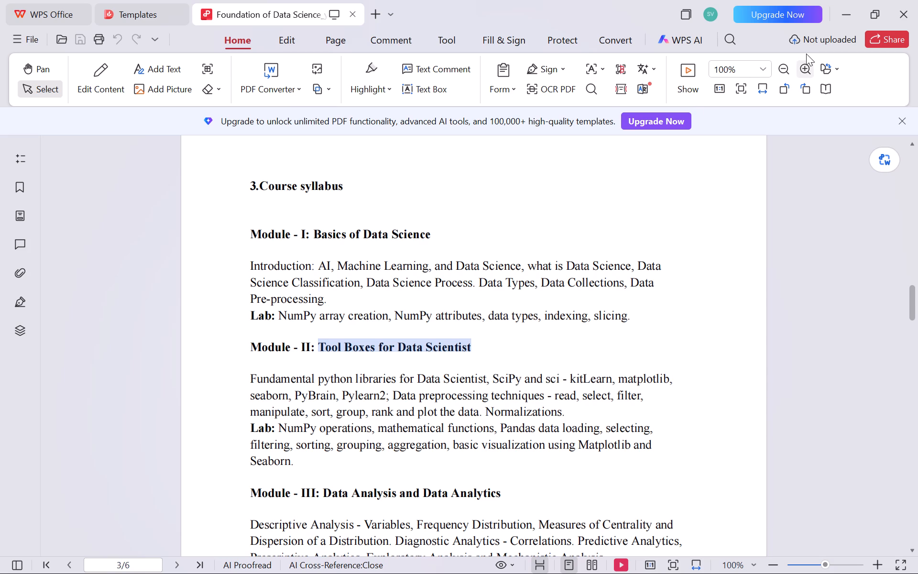
pyautogui.click(835, 21)
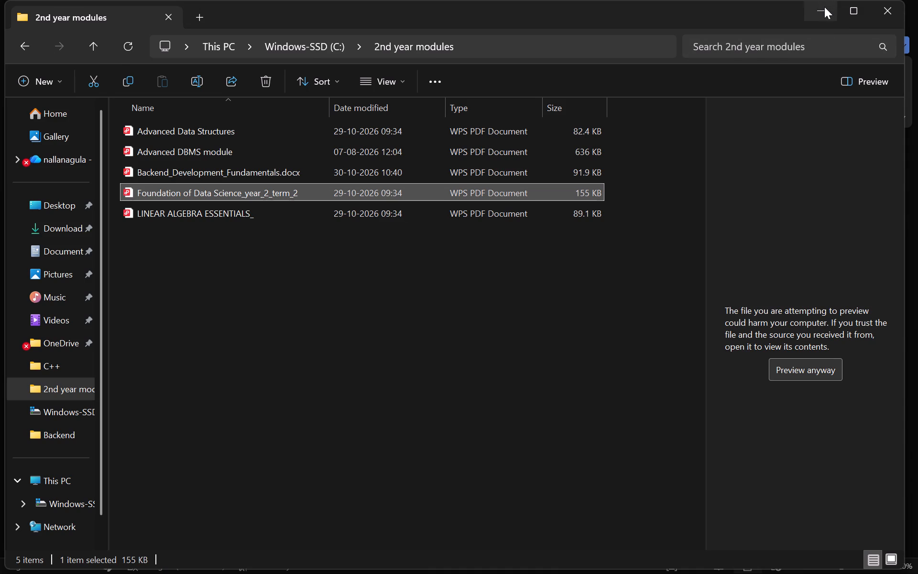
pyautogui.click(824, 7)
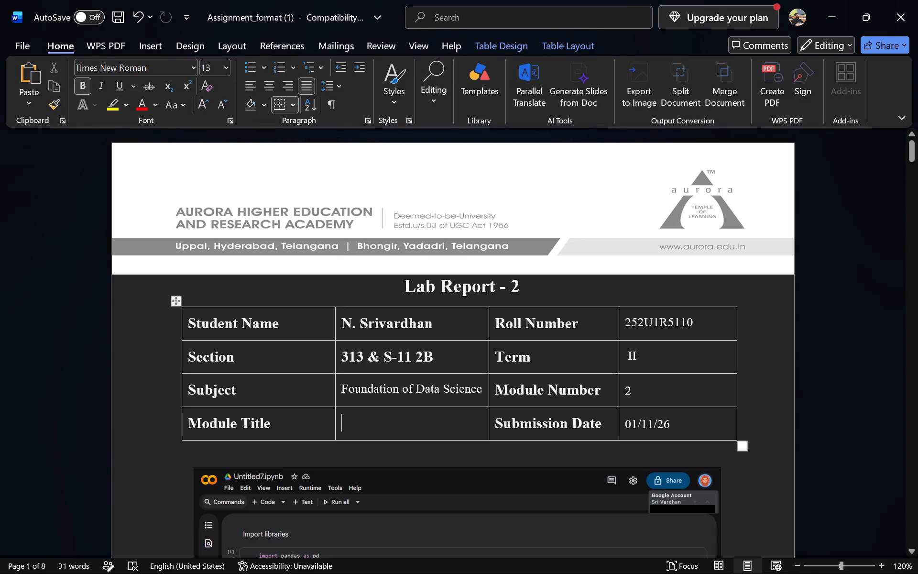
pyautogui.hotkey('ctrl', 'v')
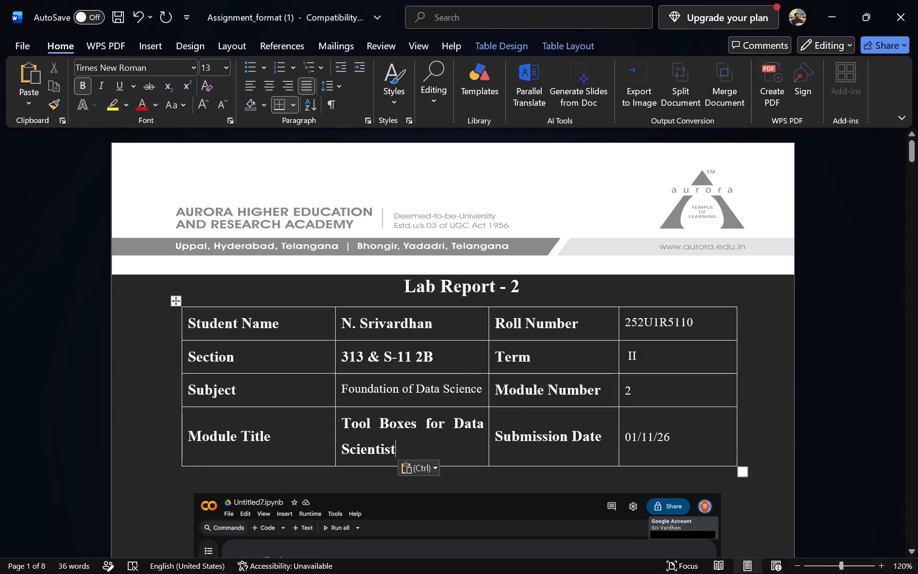
# Review the report through to its last page and place the text cursor on an empty line below the final Conclusion screenshot.
pyautogui.scroll(-1, 658, 374)
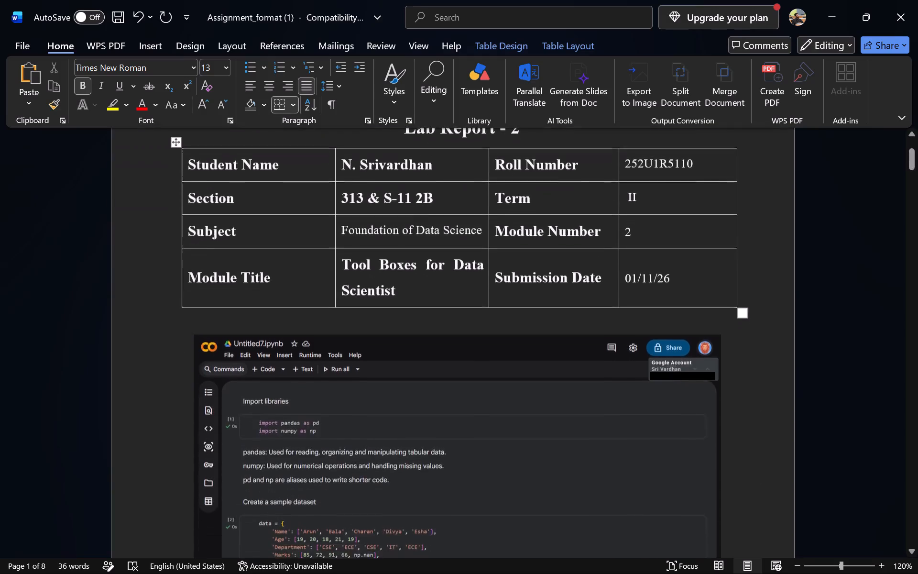
pyautogui.scroll(1, 658, 374)
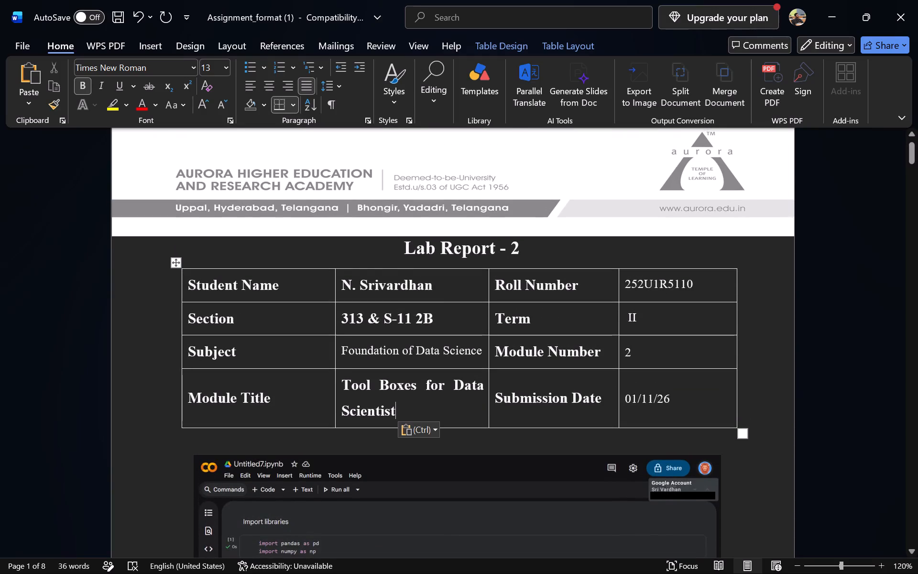
pyautogui.scroll(-10, 789, 279)
pyautogui.scroll(2, 789, 279)
pyautogui.scroll(-3, 789, 279)
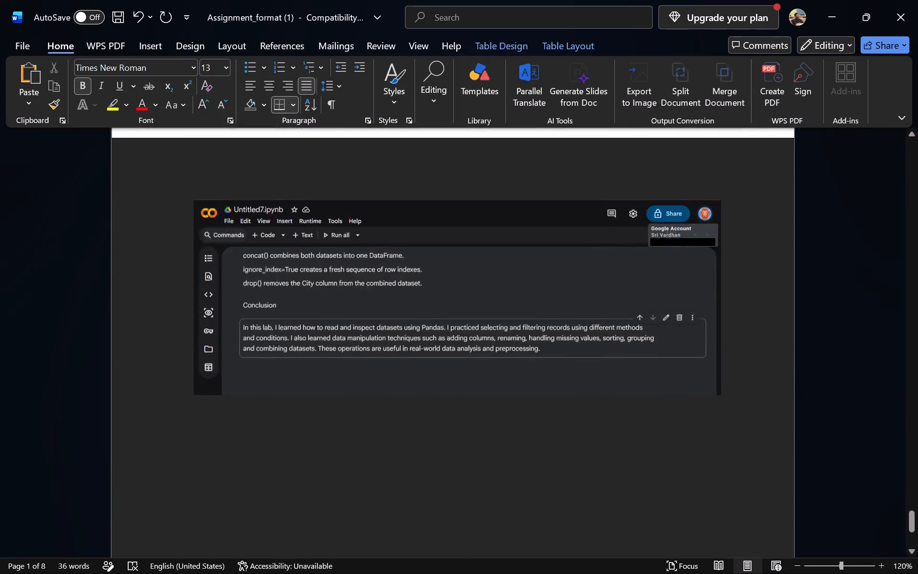
pyautogui.scroll(-1, 789, 279)
pyautogui.scroll(2, 789, 279)
pyautogui.doubleClick(218, 396)
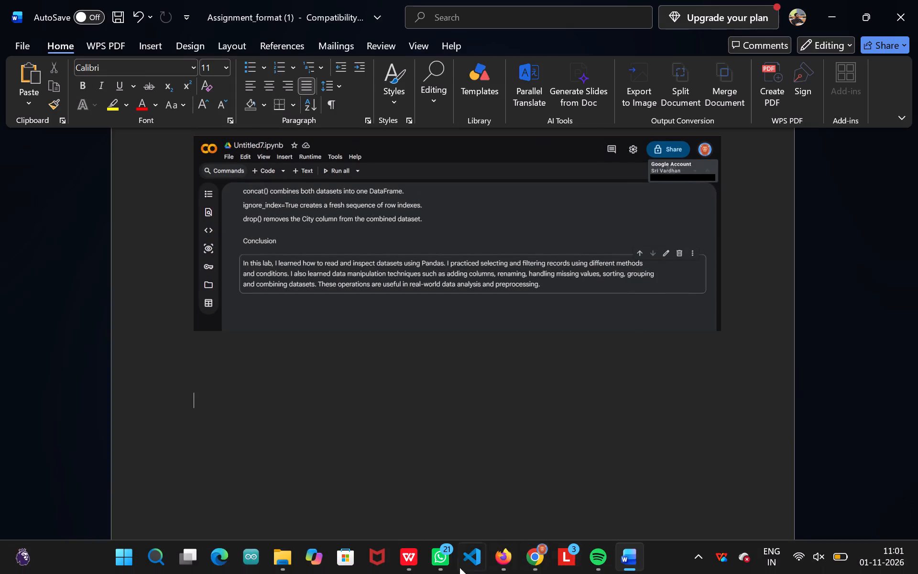
# Switch to Chrome and open the Untitled7.ipynb notebook from Google Drive in Colab.
pyautogui.click(526, 505)
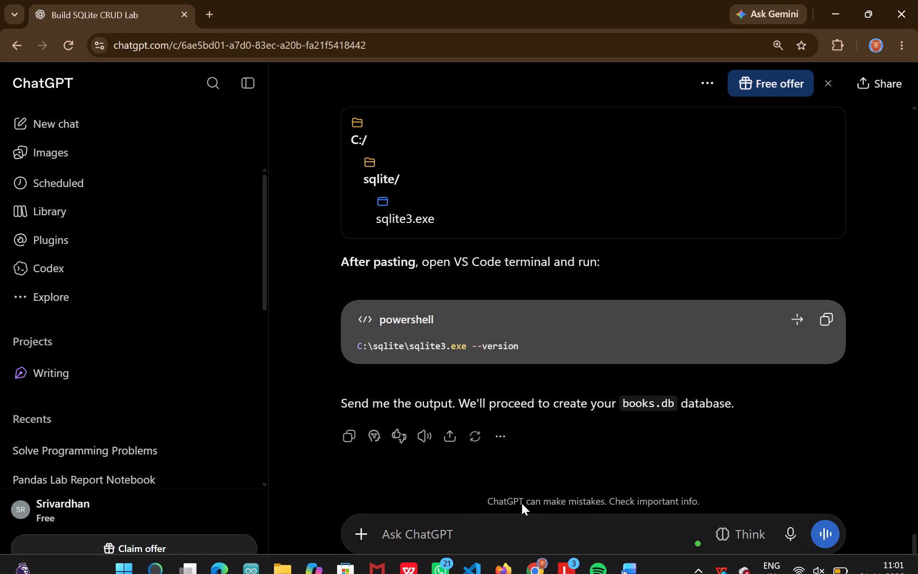
pyautogui.click(212, 9)
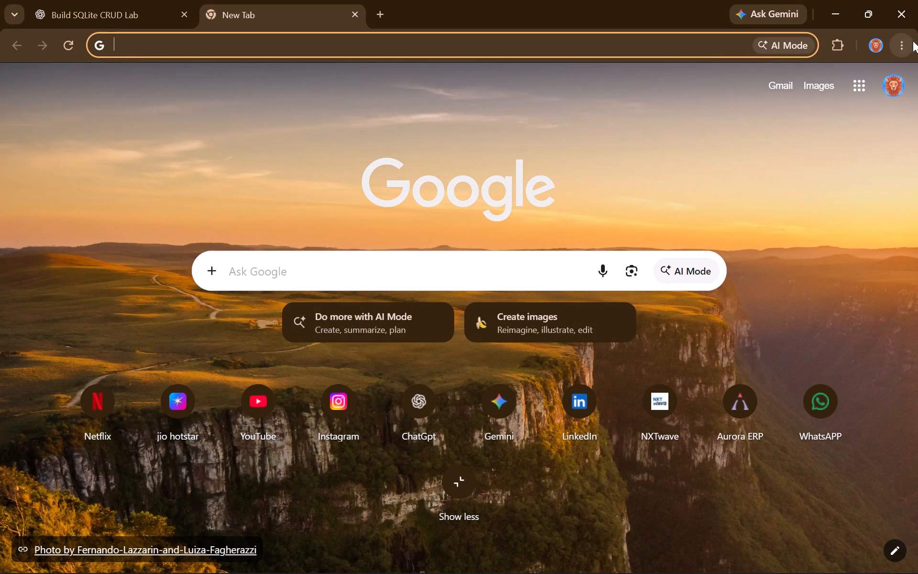
pyautogui.click(852, 90)
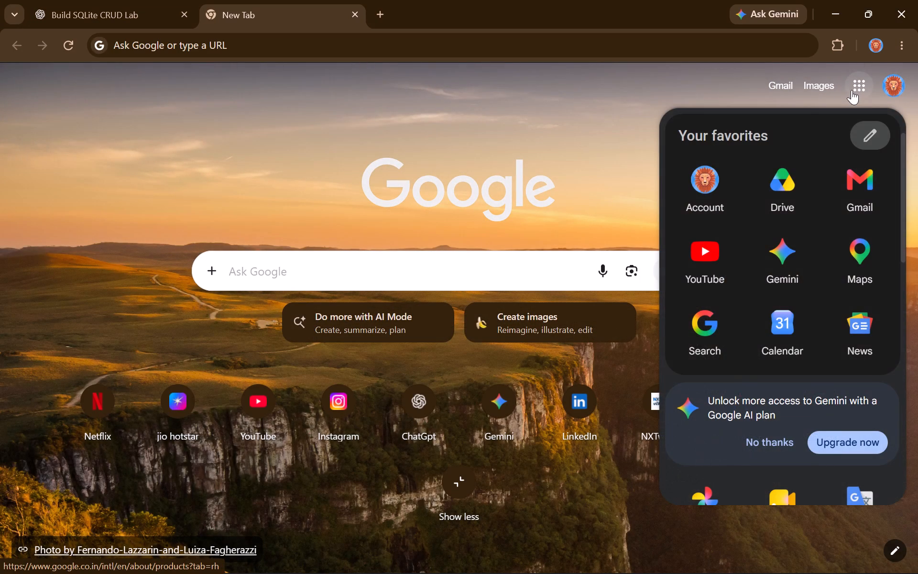
pyautogui.scroll(-3, 786, 259)
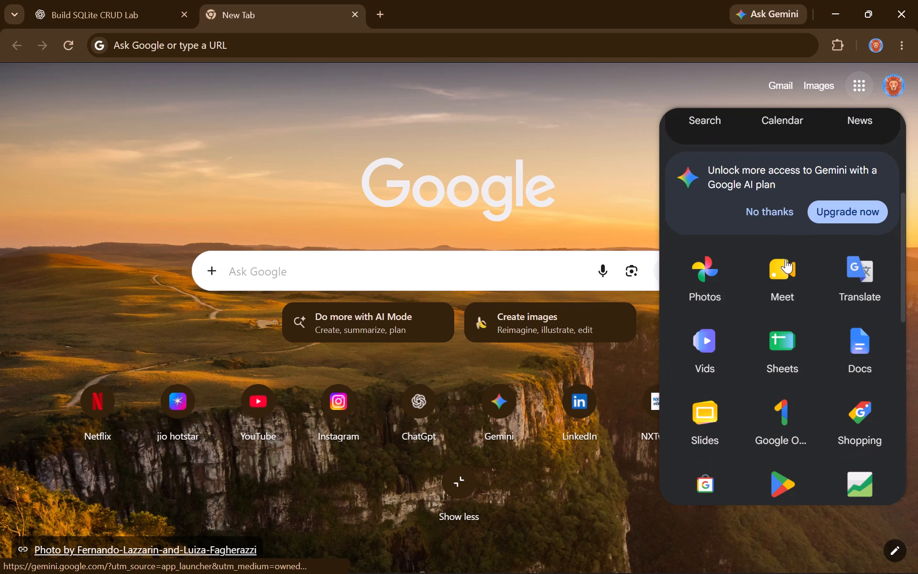
pyautogui.scroll(2, 754, 347)
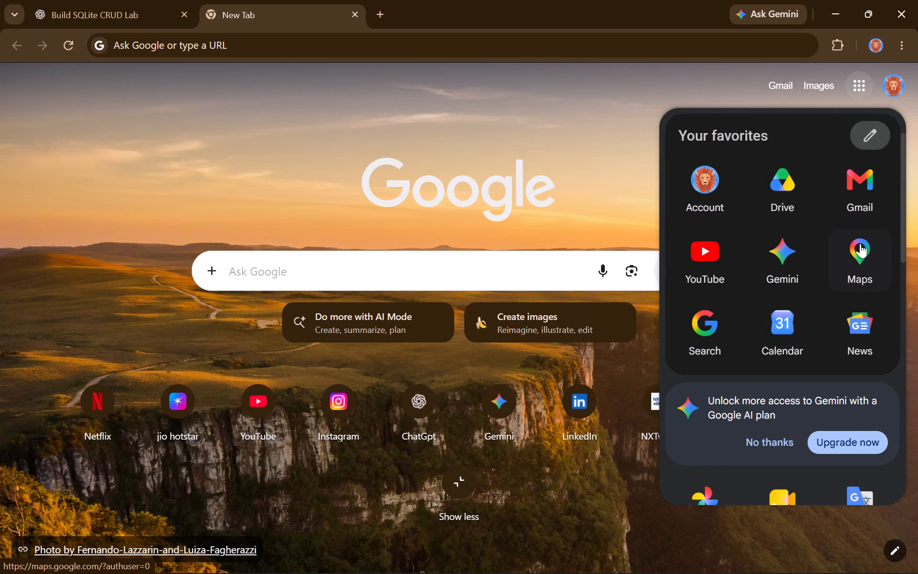
pyautogui.click(781, 199)
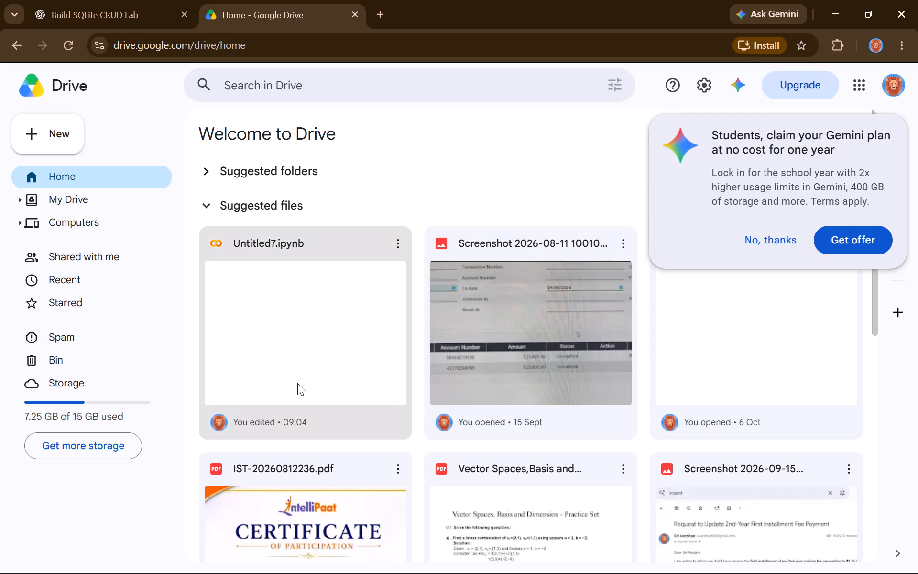
pyautogui.doubleClick(317, 322)
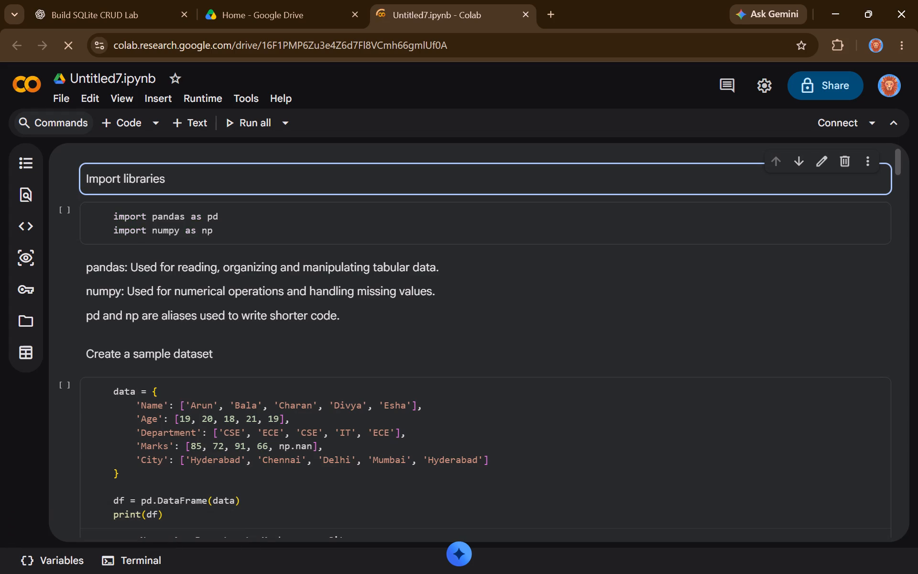
# Look through the Untitled7.ipynb notebook from the import cells to its conclusion to check it matches the lab report.
pyautogui.scroll(-4, 317, 322)
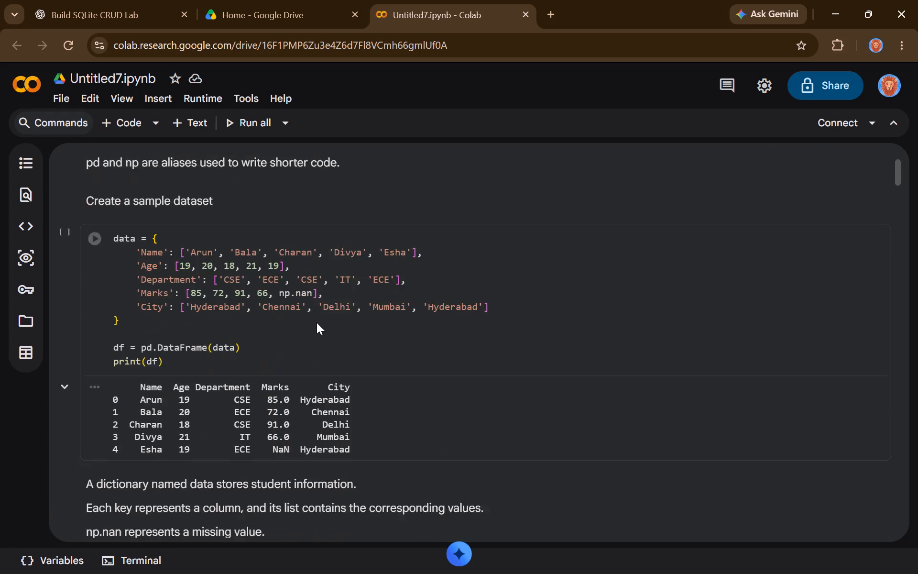
pyautogui.scroll(-13, 317, 322)
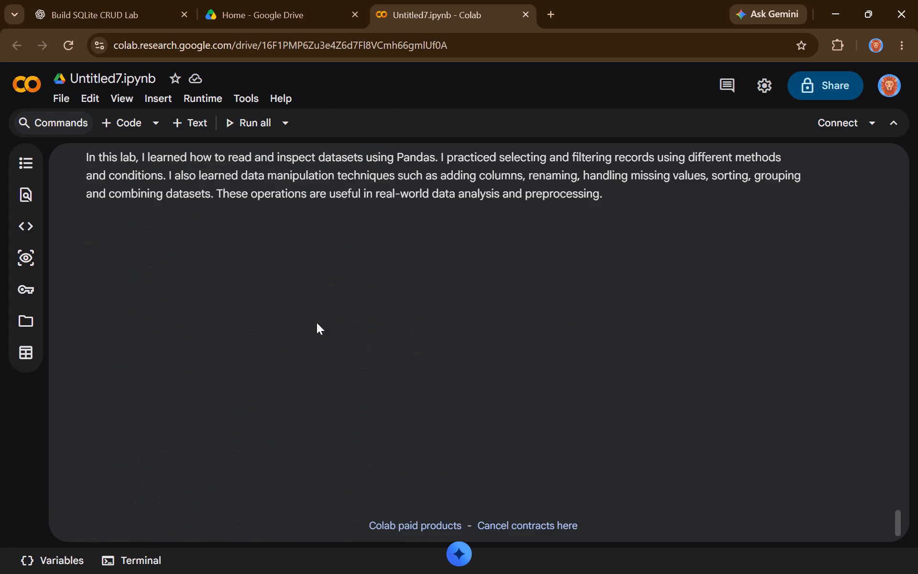
pyautogui.scroll(-1, 317, 322)
pyautogui.scroll(19, 317, 322)
pyautogui.scroll(4, 317, 322)
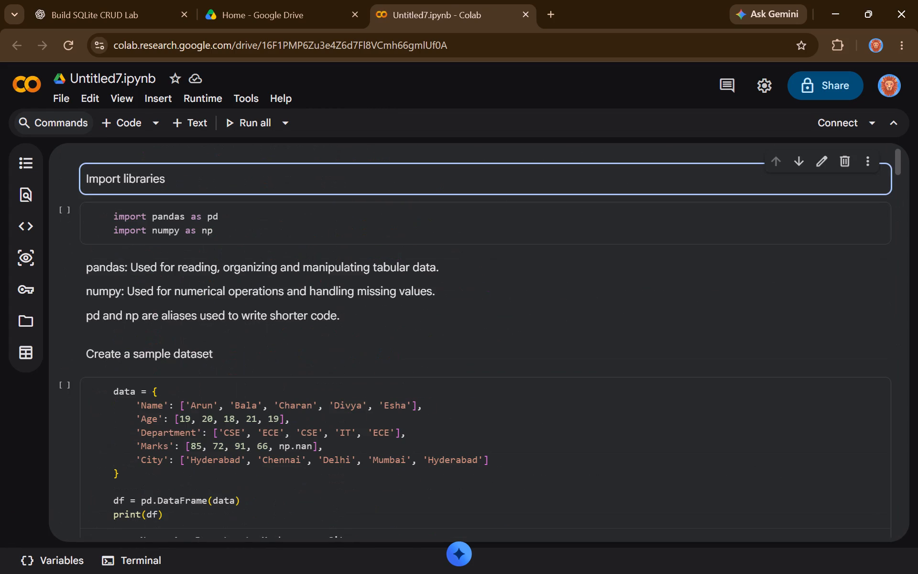
# Copy the Colab notebook's web address and paste it into the Word report on a new line below the final Conclusion screenshot.
pyautogui.click(486, 41)
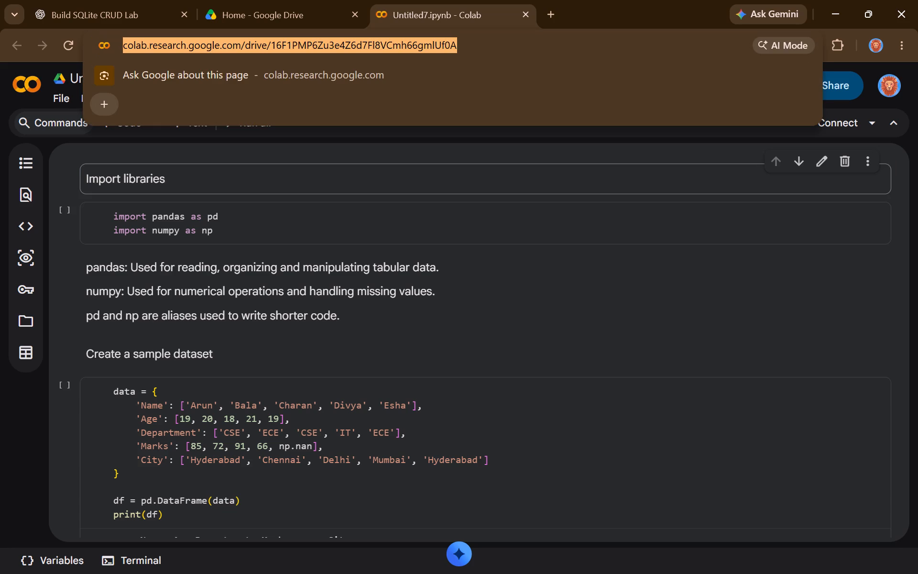
pyautogui.hotkey('ctrl', 'c')
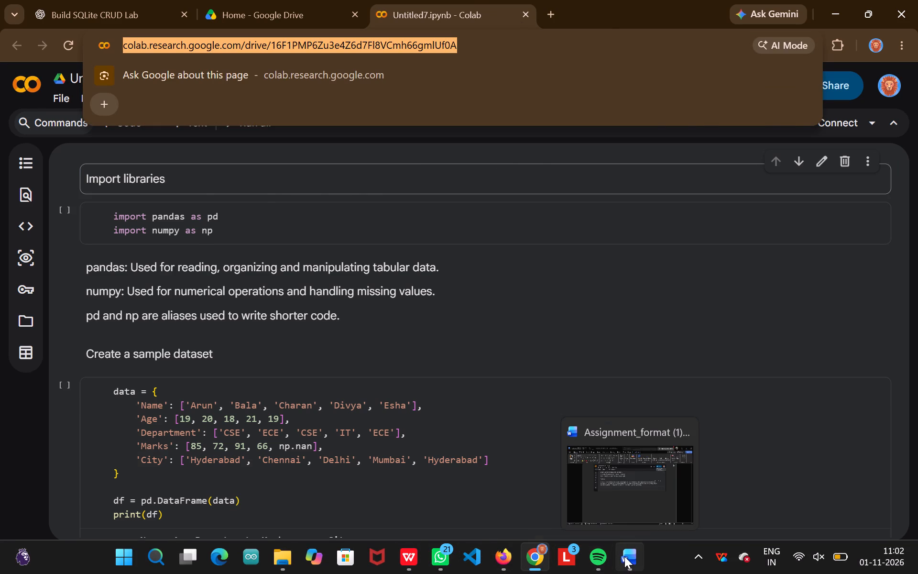
pyautogui.click(616, 490)
pyautogui.doubleClick(207, 394)
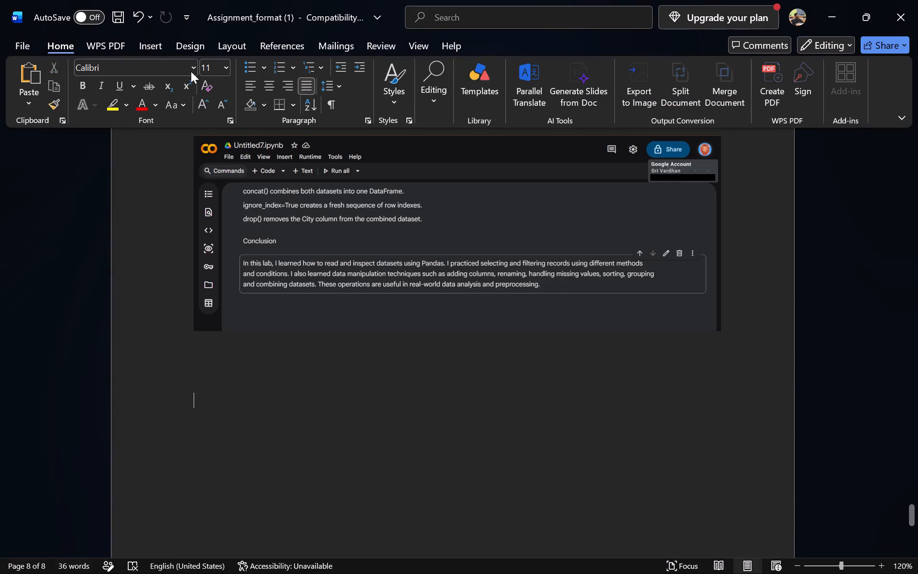
pyautogui.click(154, 46)
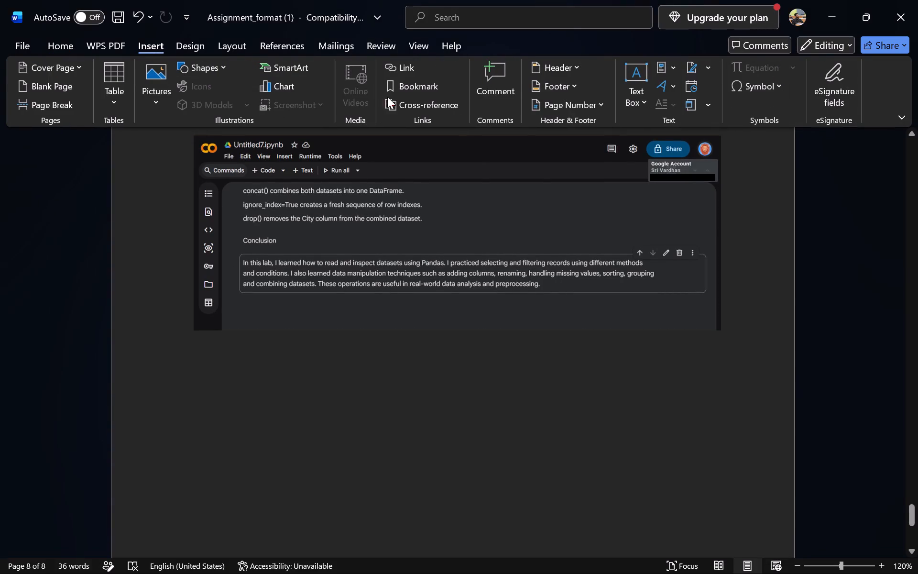
pyautogui.click(201, 396)
pyautogui.hotkey('ctrl', 'v')
pyautogui.press('Return')
pyautogui.press('Return')
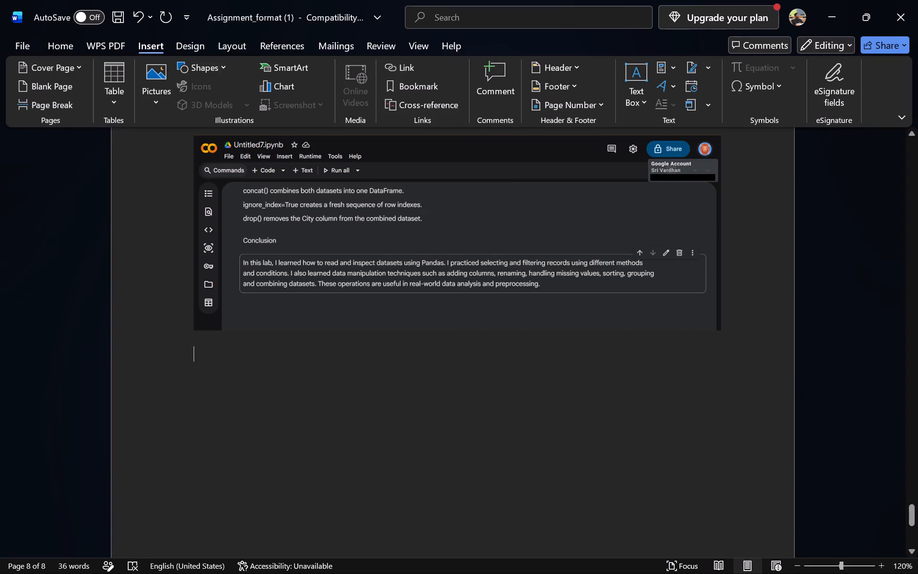
pyautogui.doubleClick(193, 389)
pyautogui.hotkey('ctrl', 'v')
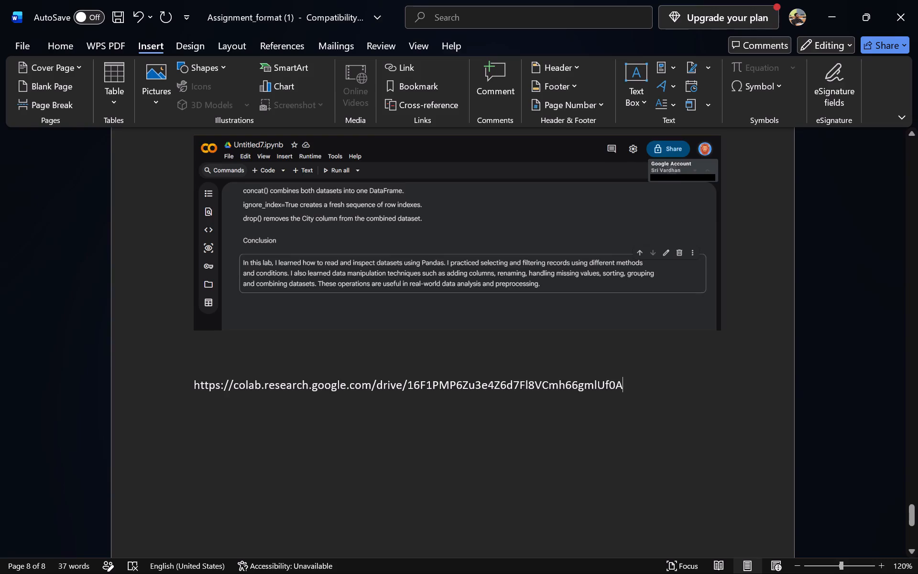
# Turn the pasted Colab web address below the Conclusion screenshot into a hyperlink to that same address.
pyautogui.moveTo(627, 383); pyautogui.dragTo(167, 404)
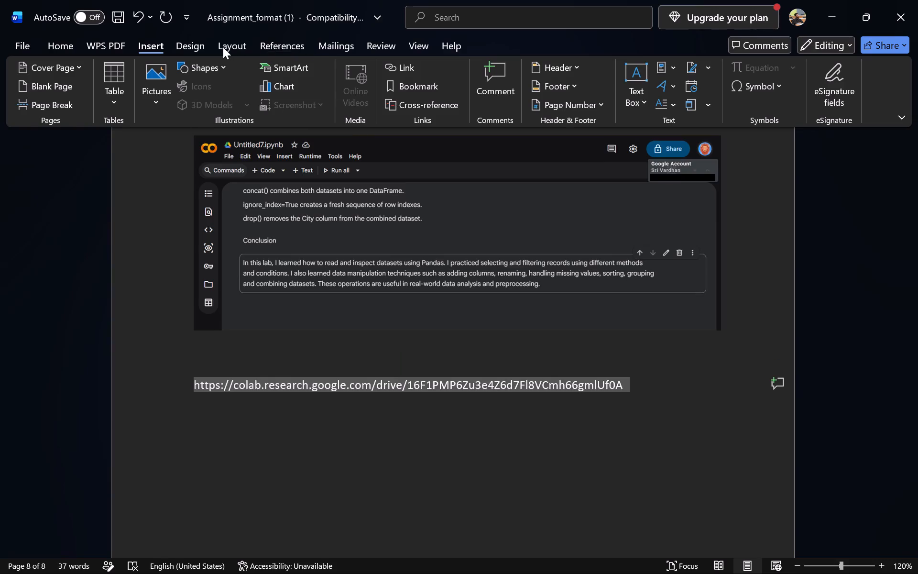
pyautogui.click(412, 66)
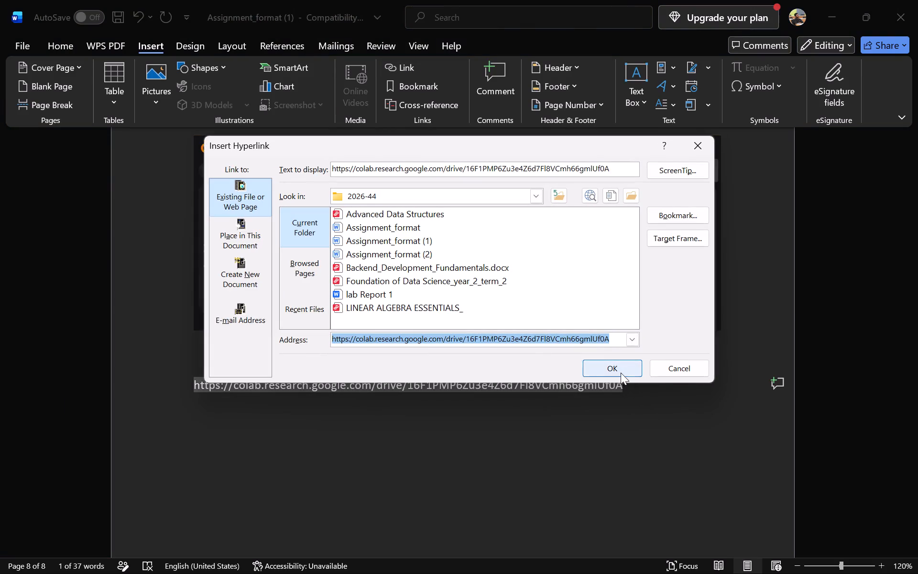
pyautogui.click(620, 373)
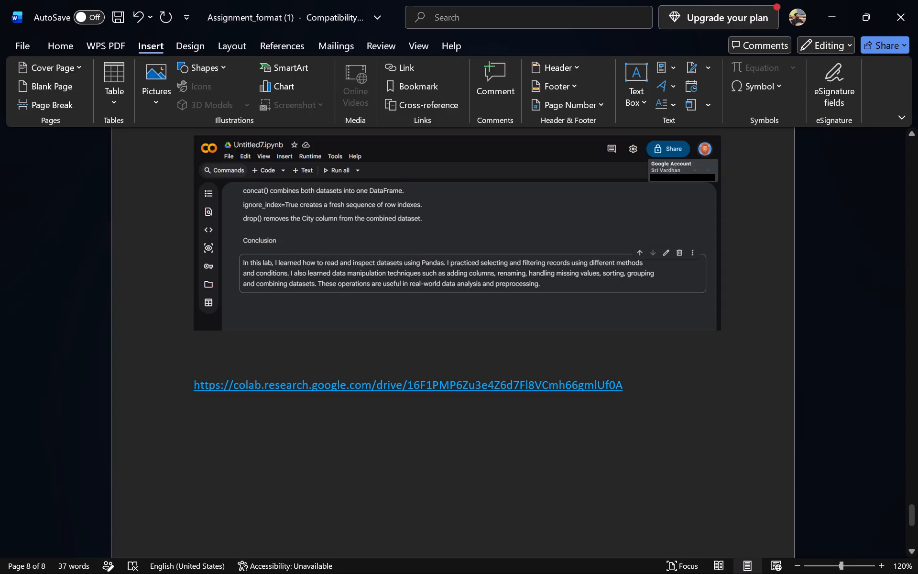
pyautogui.click(681, 393)
# Check the report's pages in the print preview and print all pages with Microsoft Print to PDF.
pyautogui.scroll(17, 681, 393)
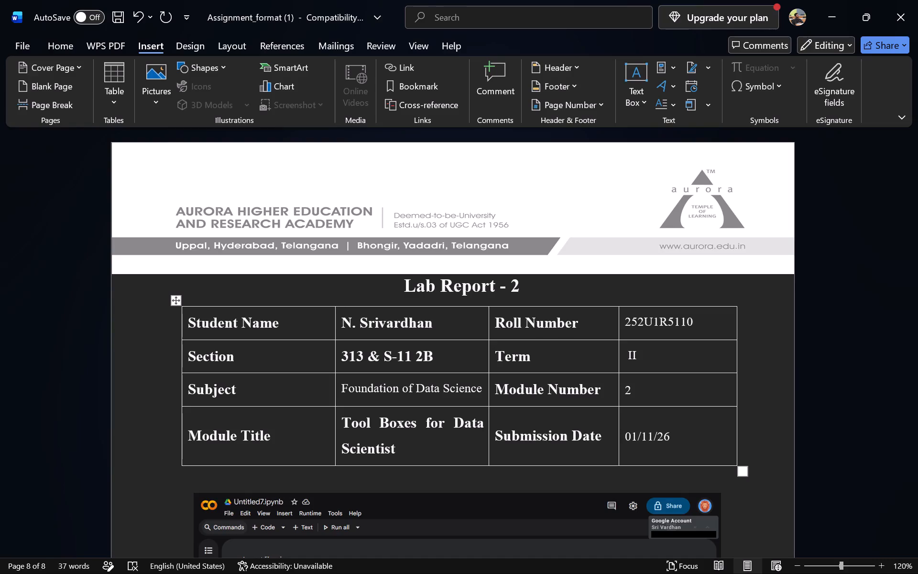
pyautogui.hotkey('ctrl', 'p')
pyautogui.scroll(-2, 585, 297)
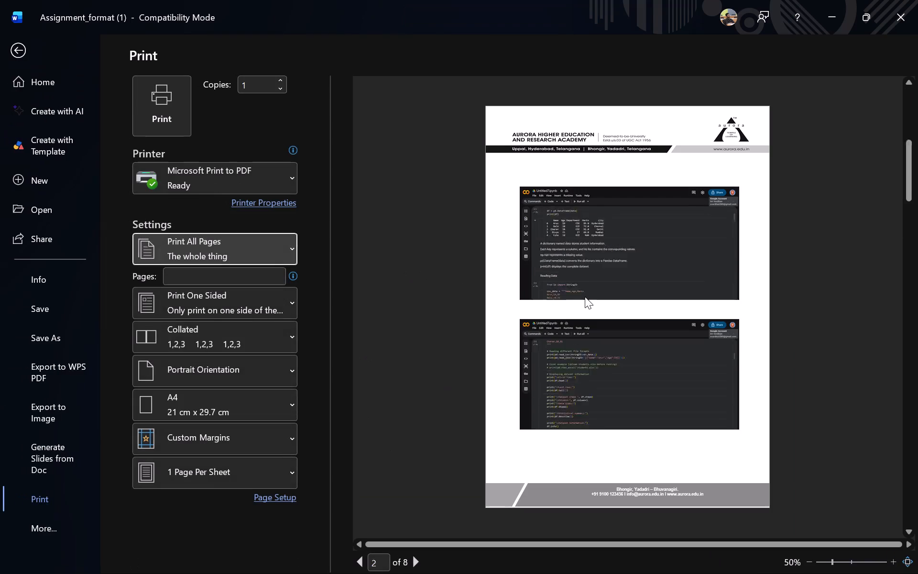
pyautogui.scroll(-5, 585, 297)
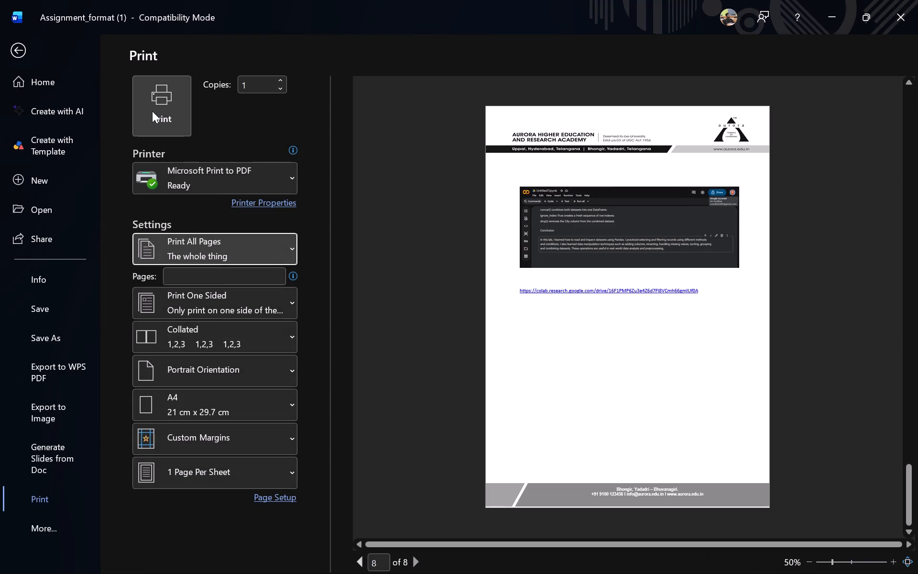
pyautogui.click(152, 111)
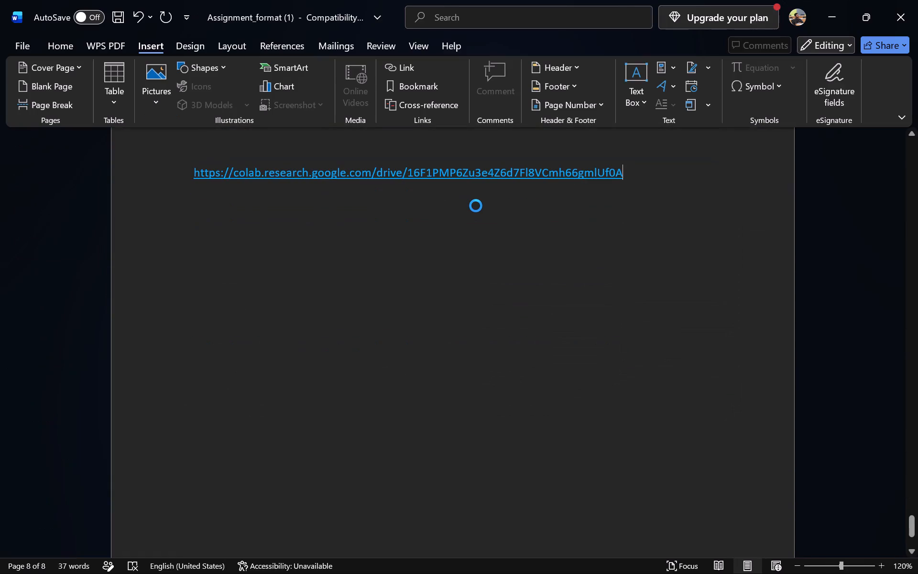
# Create a folder named Data science on the Windows-SSD (C:) drive and open it as the save location.
pyautogui.scroll(6, 67, 132)
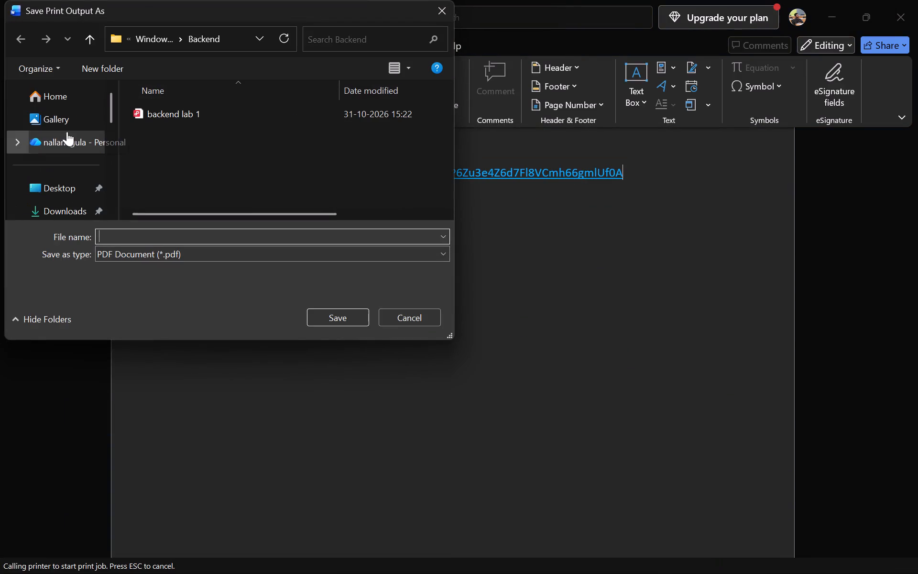
pyautogui.scroll(-8, 48, 159)
pyautogui.click(68, 159)
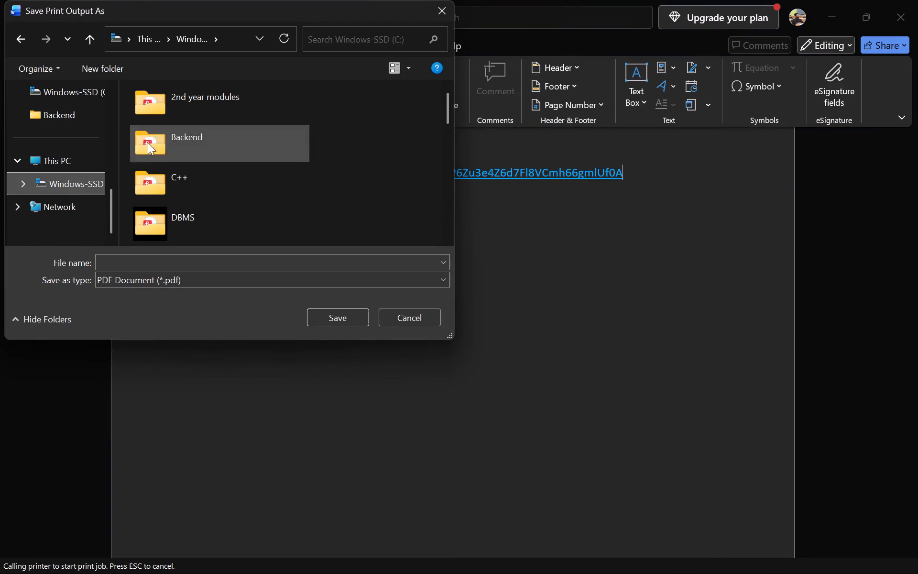
pyautogui.scroll(-6, 187, 159)
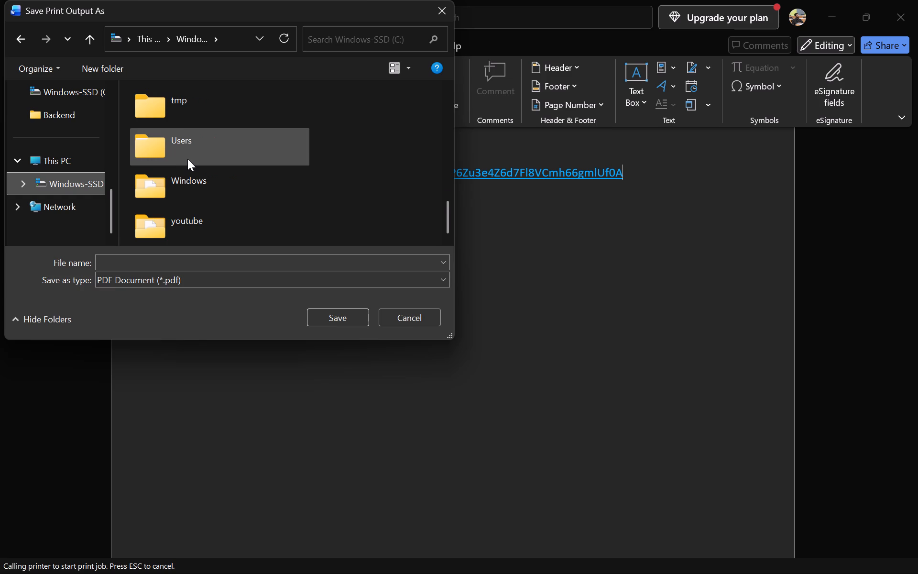
pyautogui.scroll(-1, 187, 159)
pyautogui.scroll(7, 187, 159)
pyautogui.scroll(-5, 231, 161)
pyautogui.scroll(5, 231, 161)
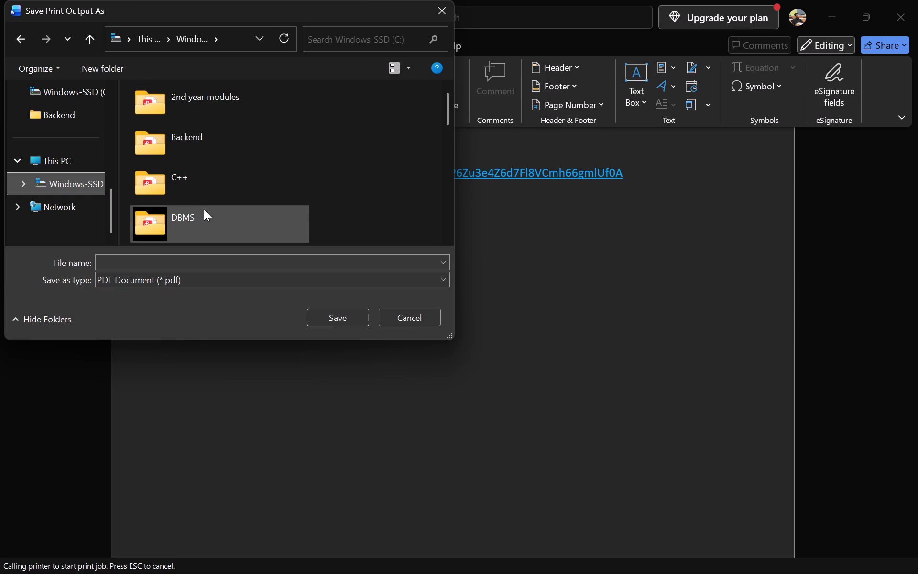
pyautogui.scroll(-3, 204, 209)
pyautogui.scroll(5, 204, 209)
pyautogui.scroll(-3, 204, 209)
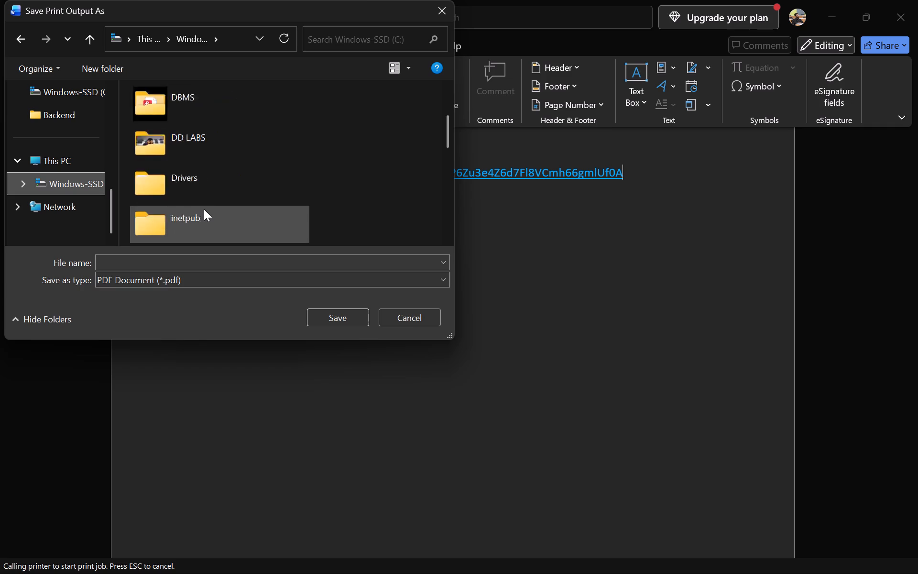
pyautogui.scroll(-2, 204, 209)
pyautogui.scroll(5, 204, 209)
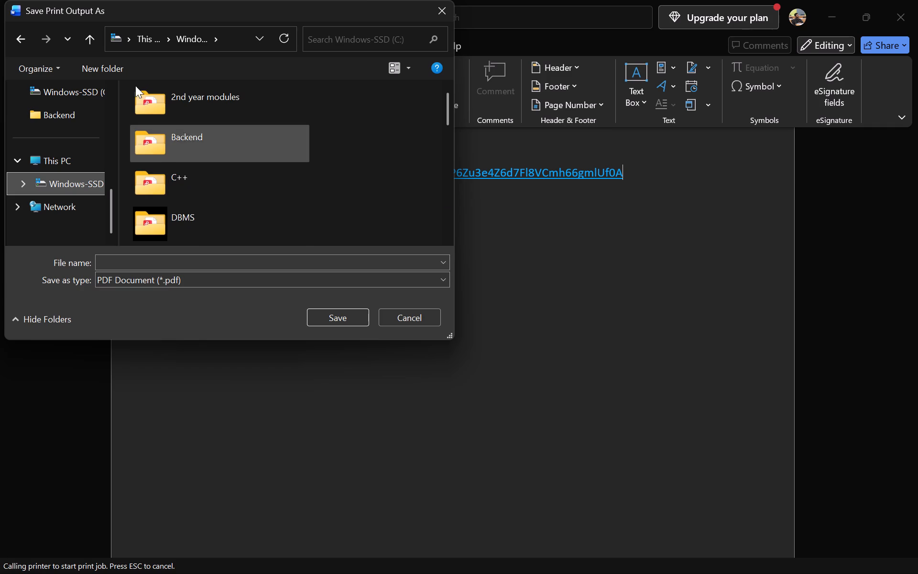
pyautogui.click(92, 62)
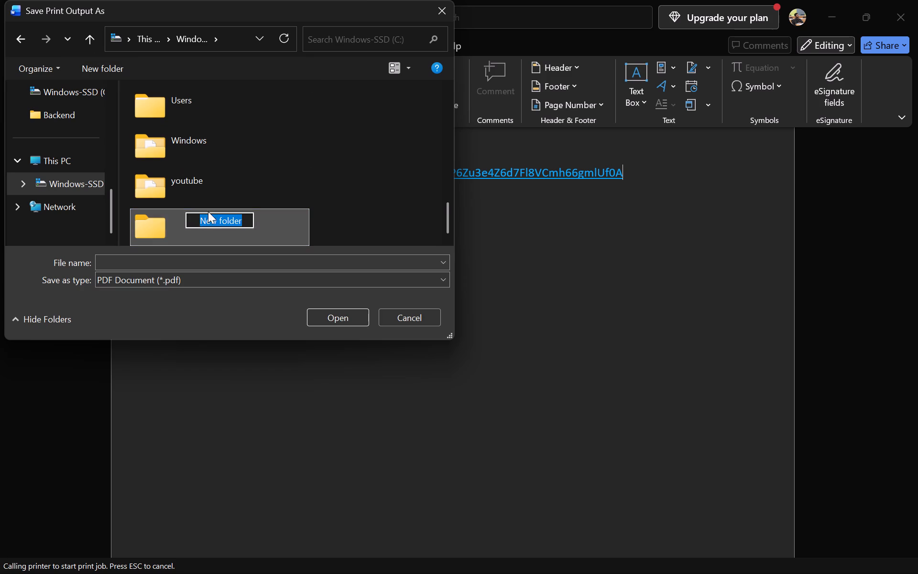
pyautogui.press('BackSpace')
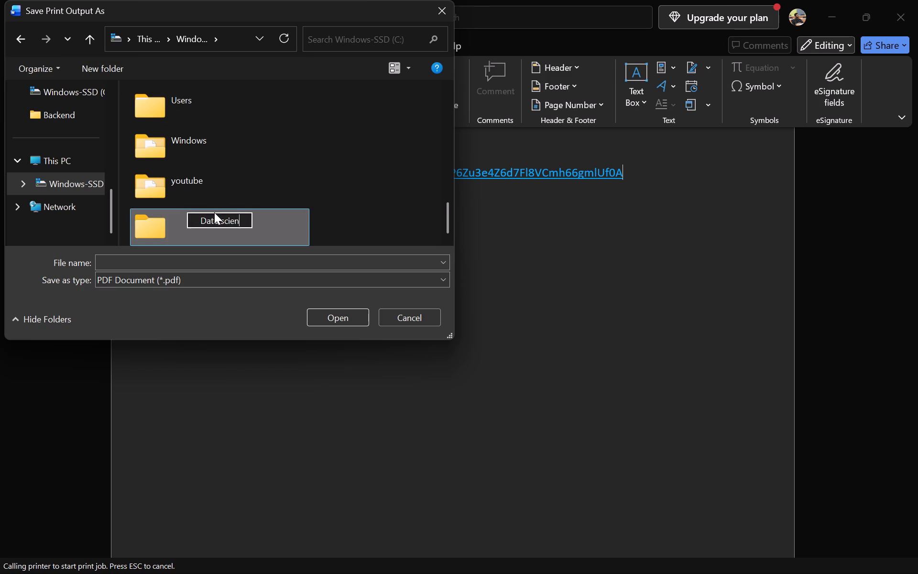
pyautogui.press('Return')
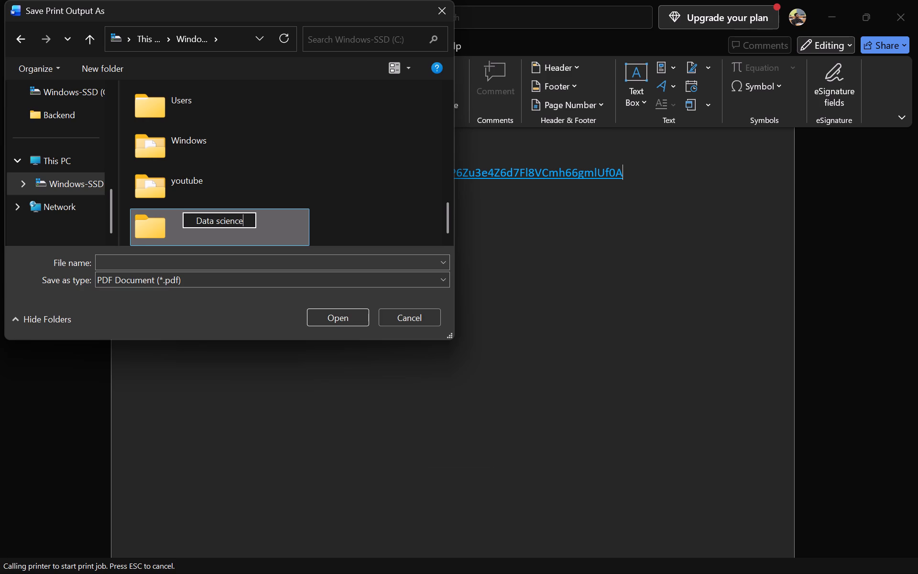
pyautogui.doubleClick(247, 226)
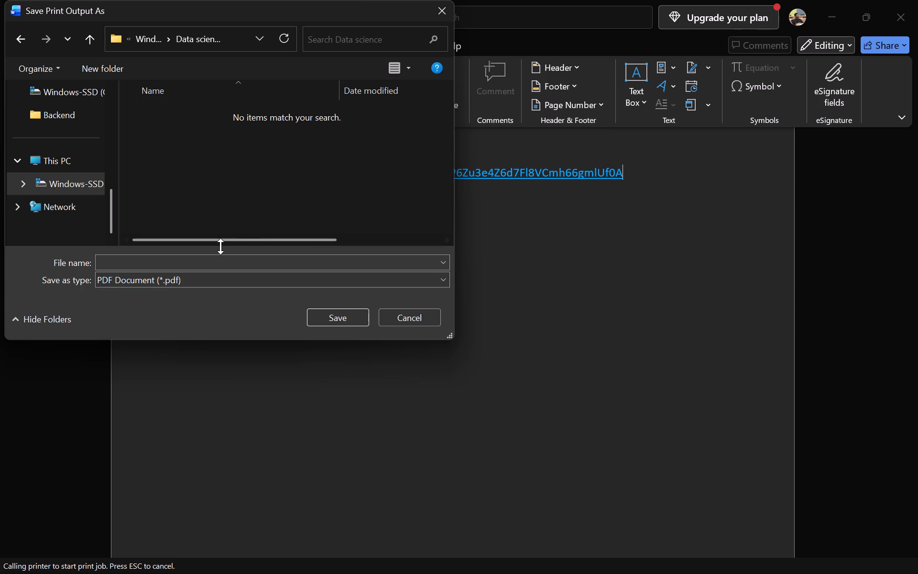
# Save the PDF in the Data science folder under the name Data science lab 2.
pyautogui.click(170, 261)
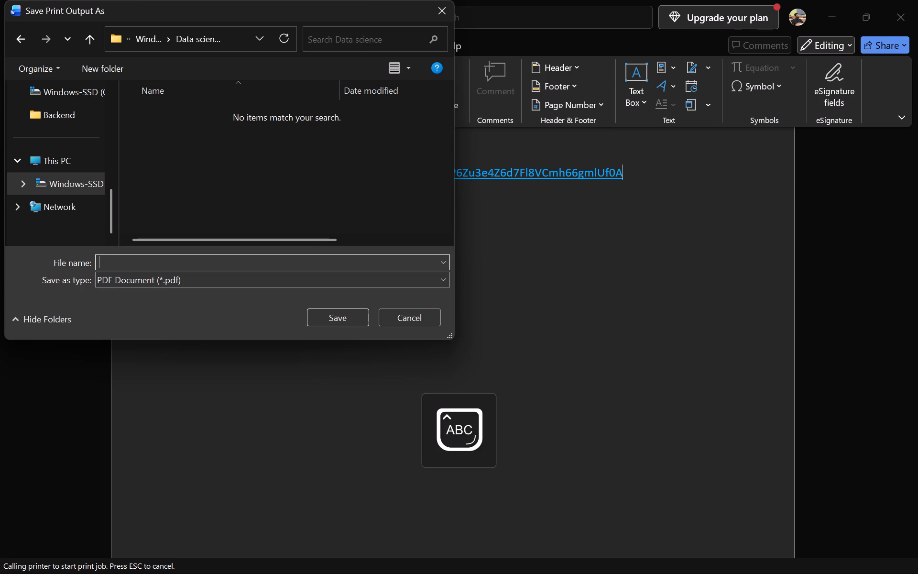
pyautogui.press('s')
pyautogui.press('BackSpace')
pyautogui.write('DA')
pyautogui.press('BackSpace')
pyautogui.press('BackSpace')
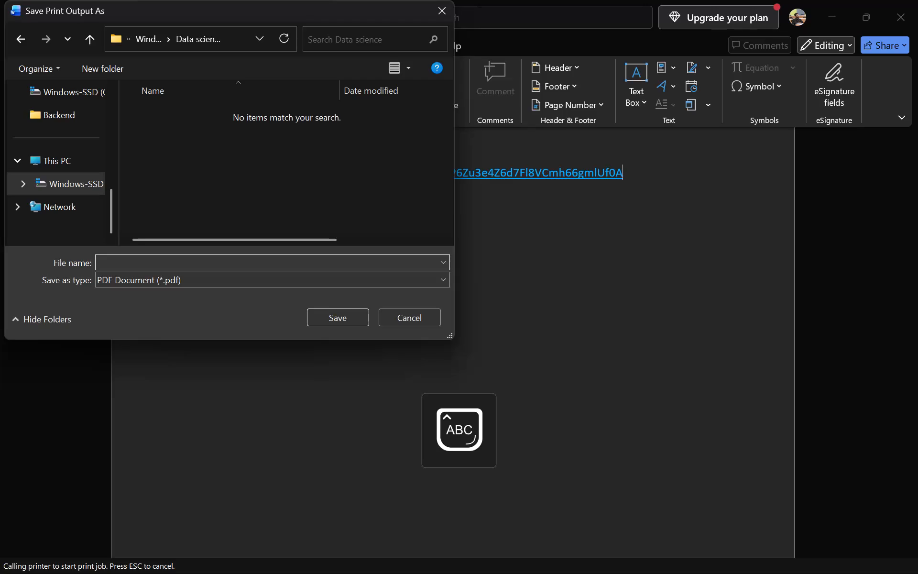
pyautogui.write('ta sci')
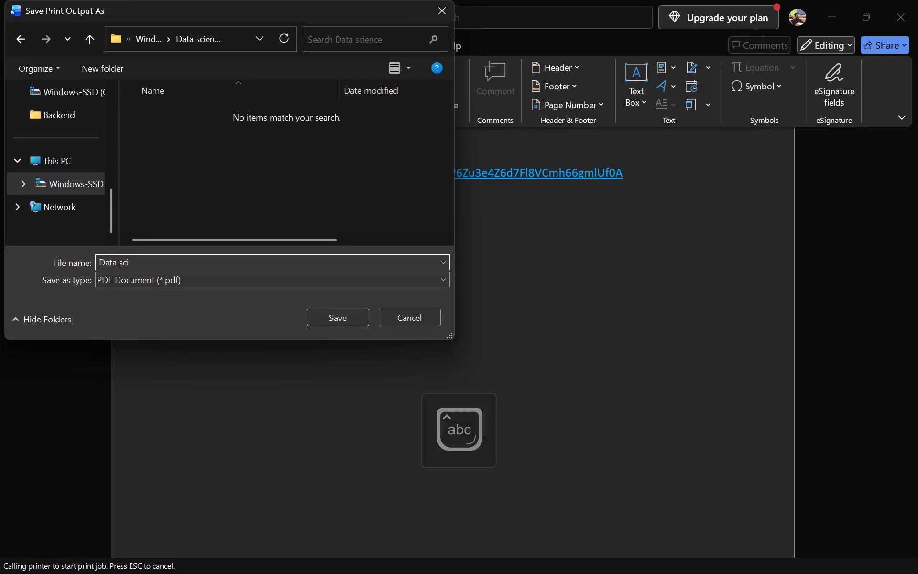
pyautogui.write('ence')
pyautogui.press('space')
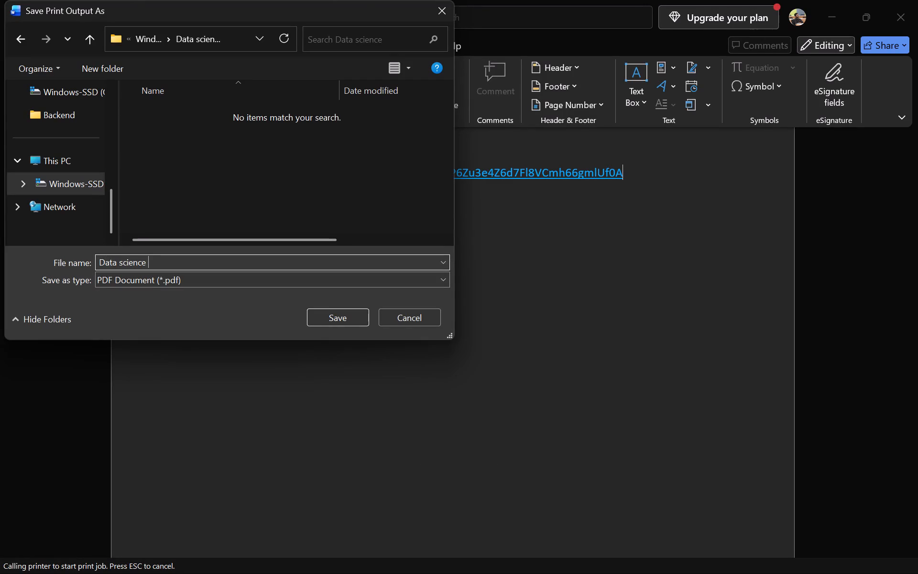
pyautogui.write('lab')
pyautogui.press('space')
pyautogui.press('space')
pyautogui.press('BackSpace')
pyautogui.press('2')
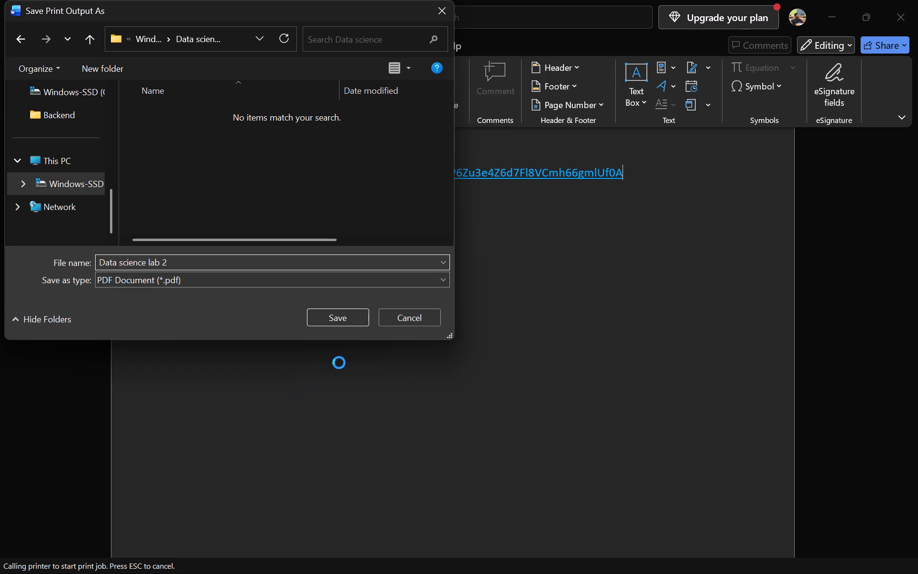
pyautogui.click(349, 317)
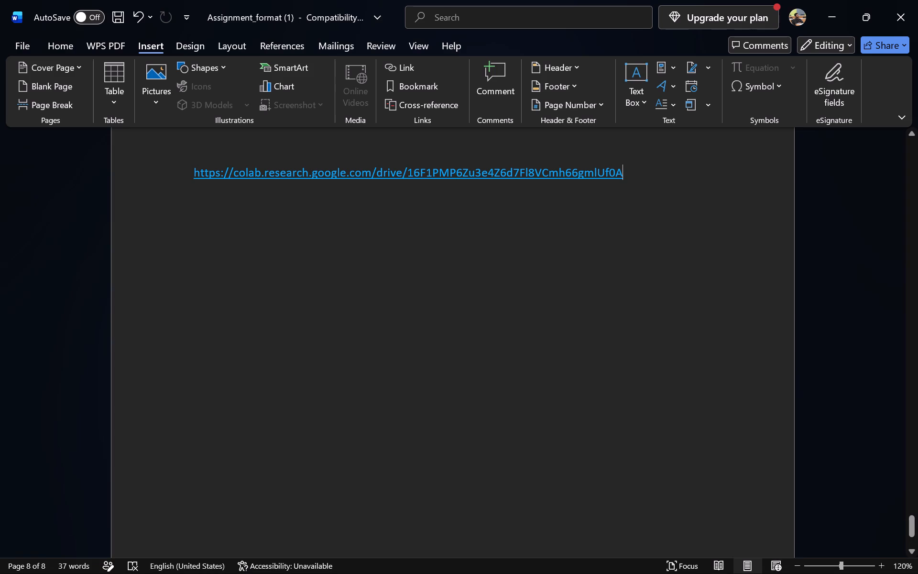
# Switch to File Explorer and open the Data science lab 2 PDF from the Data science folder on drive C.
pyautogui.click(291, 489)
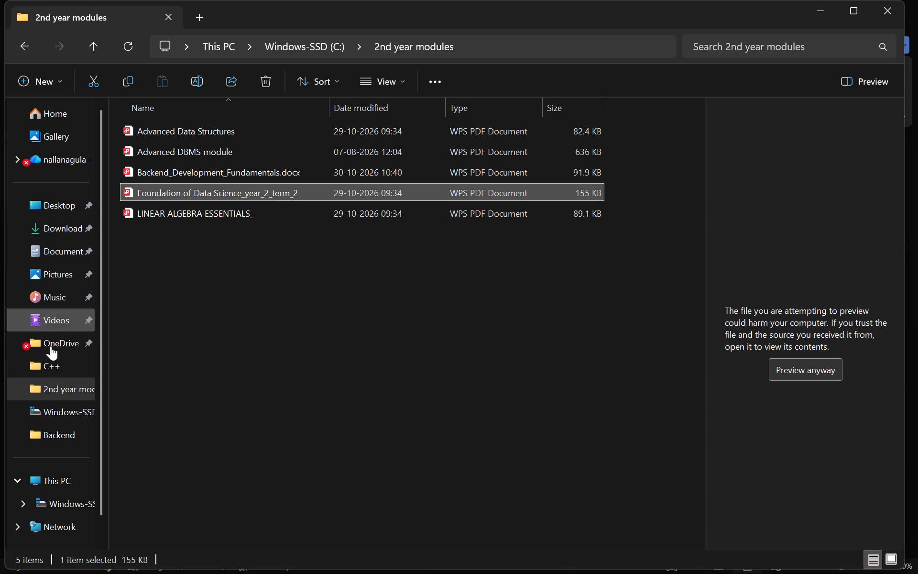
pyautogui.click(50, 499)
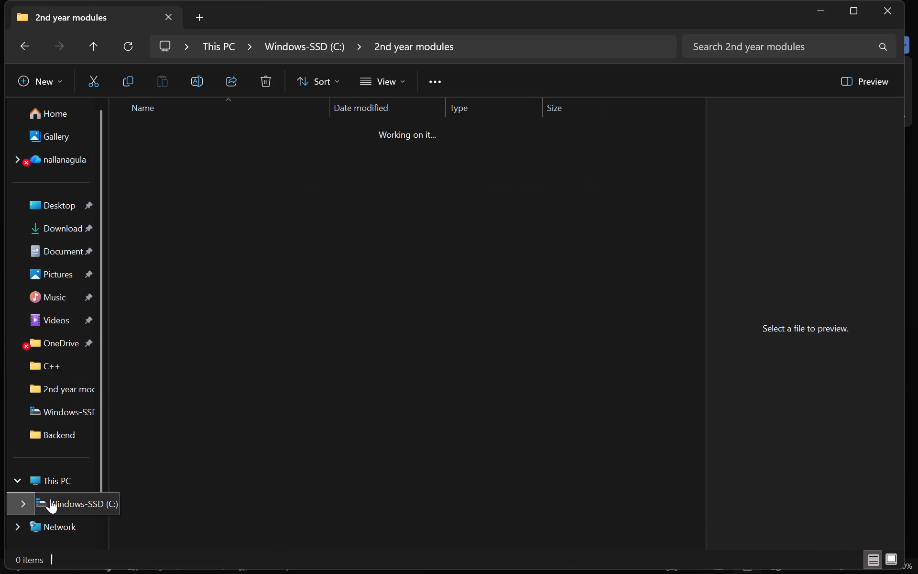
pyautogui.doubleClick(240, 191)
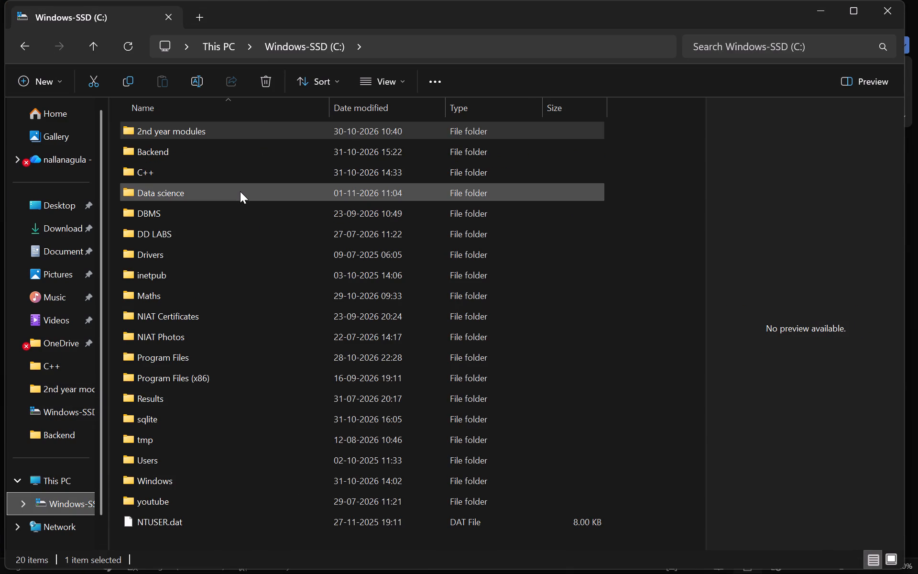
pyautogui.doubleClick(262, 131)
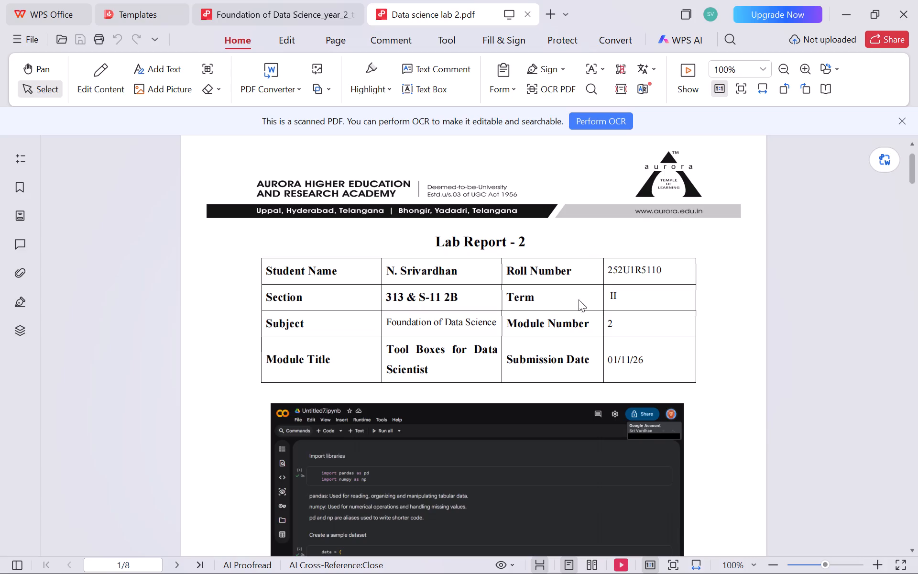
# Review all pages of the Data science lab 2 PDF, from the header table through the notebook screenshots to the final hyperlink.
pyautogui.scroll(-1, 625, 316)
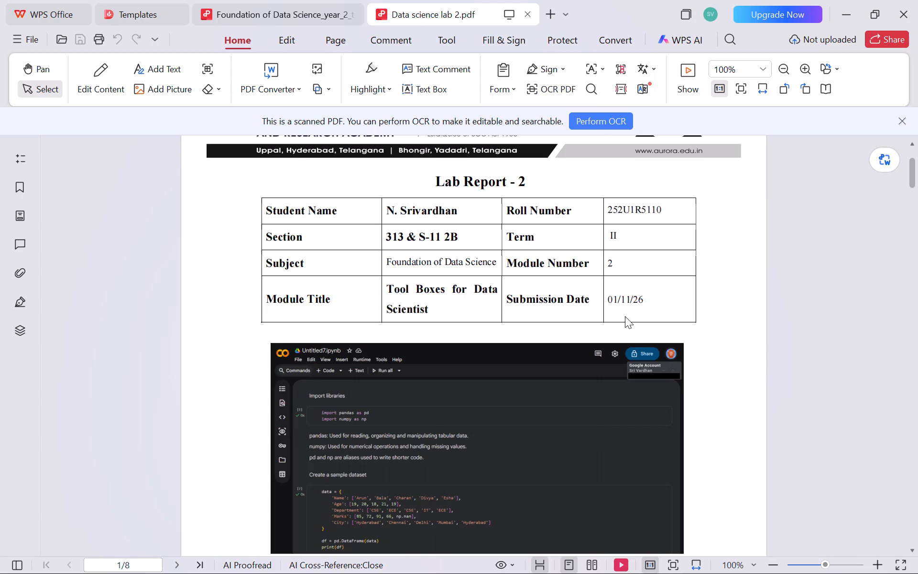
pyautogui.scroll(-2, 625, 316)
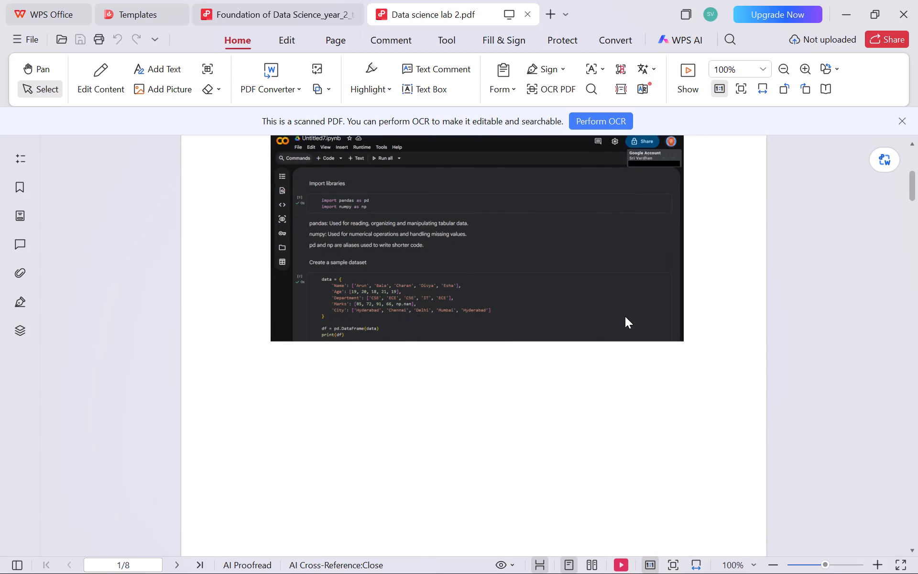
pyautogui.scroll(-4, 625, 316)
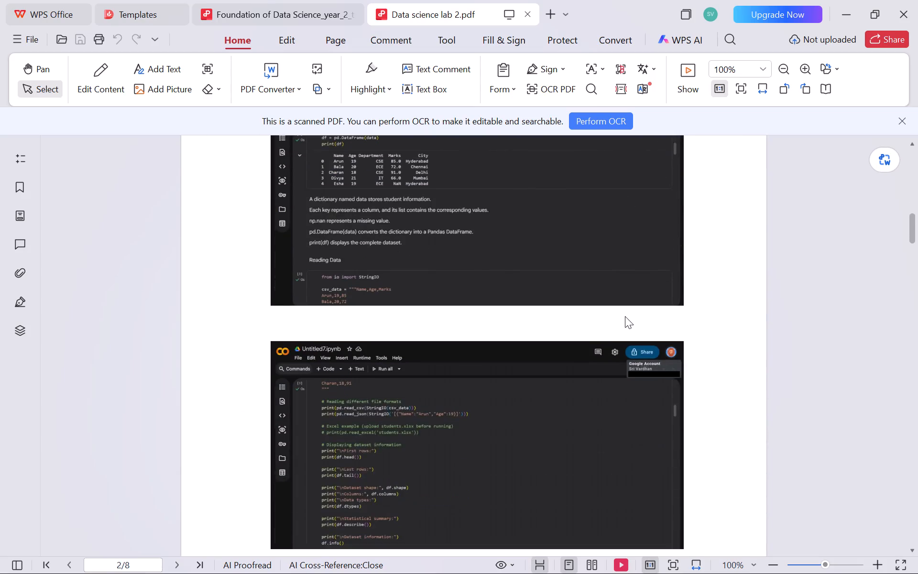
pyautogui.scroll(-4, 625, 316)
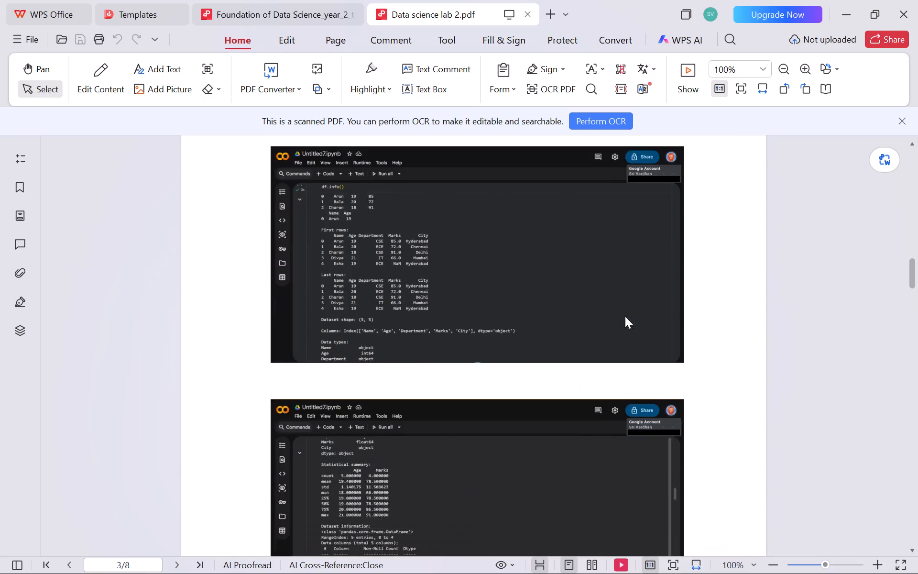
pyautogui.scroll(-3, 625, 316)
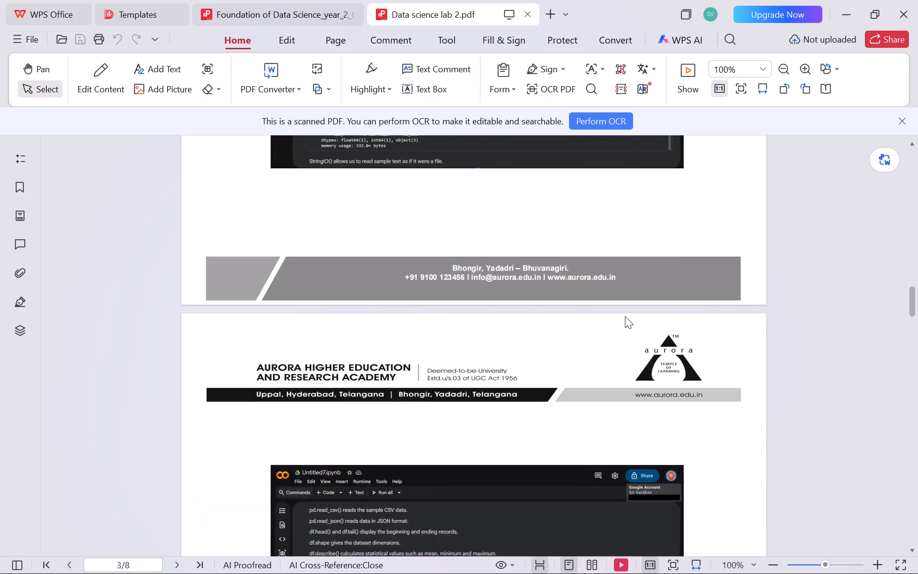
pyautogui.scroll(-4, 625, 316)
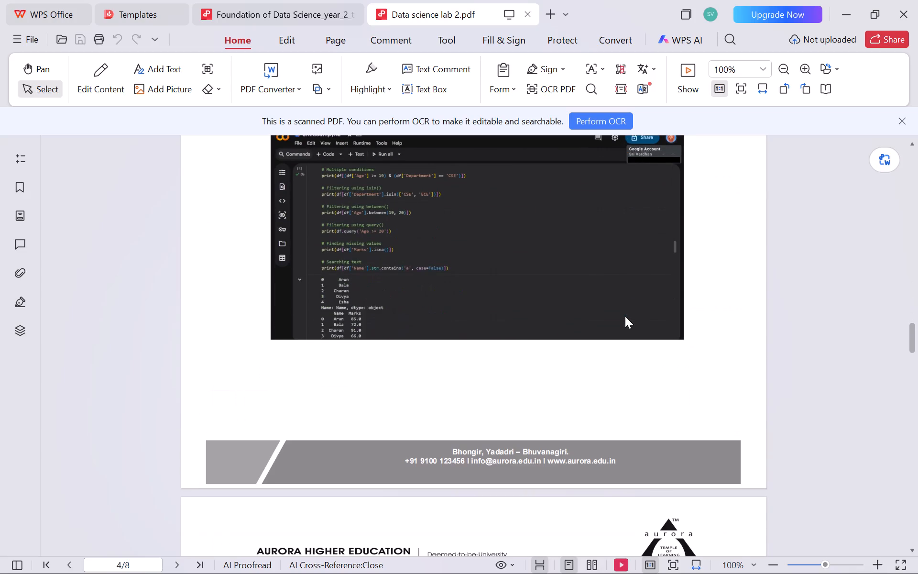
pyautogui.scroll(-4, 625, 316)
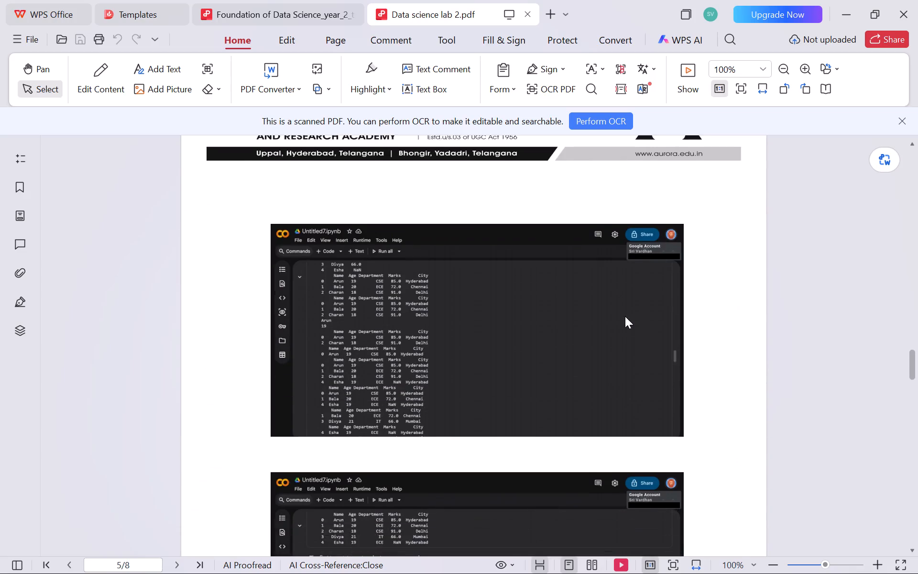
pyautogui.scroll(-4, 625, 316)
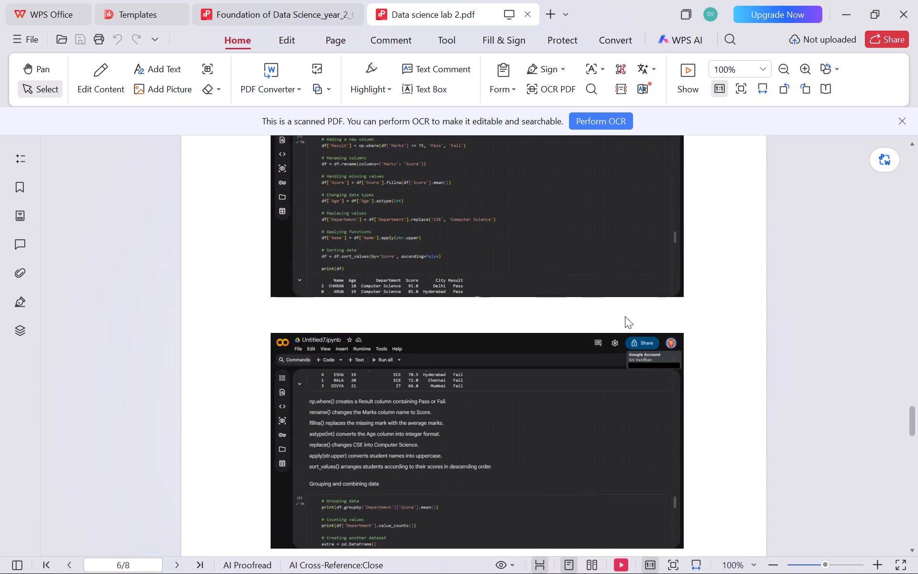
pyautogui.scroll(-4, 625, 316)
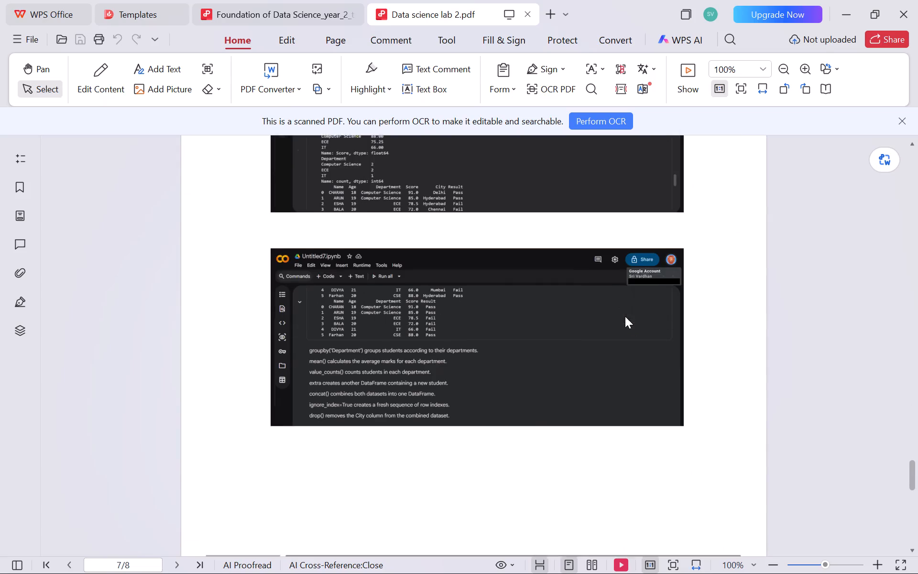
pyautogui.scroll(-3, 625, 316)
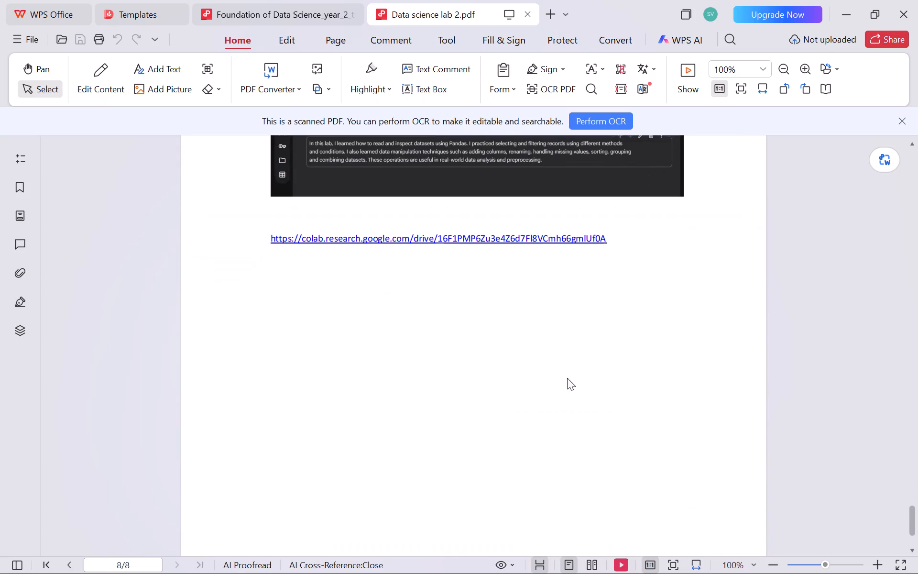
# Test the Colab notebook hyperlink on the PDF's last page by opening it.
pyautogui.click(484, 242)
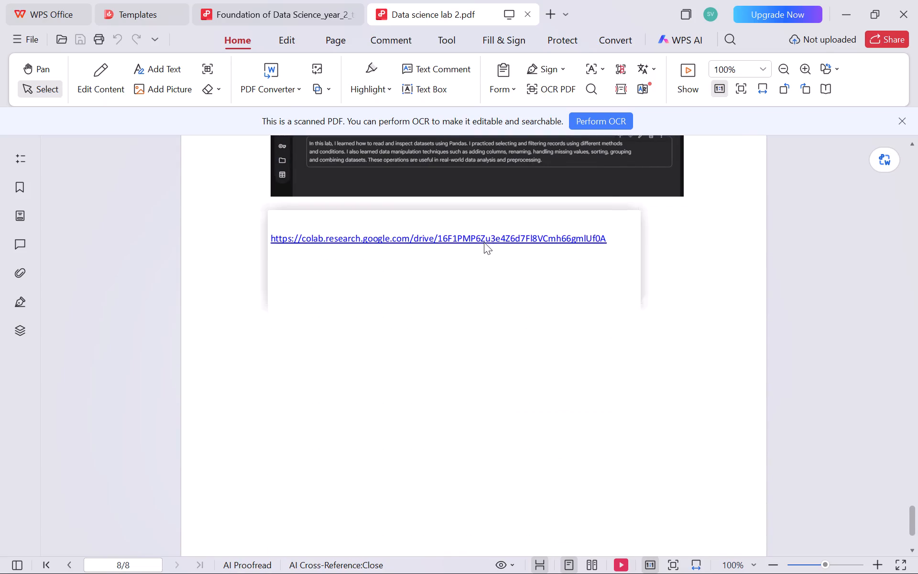
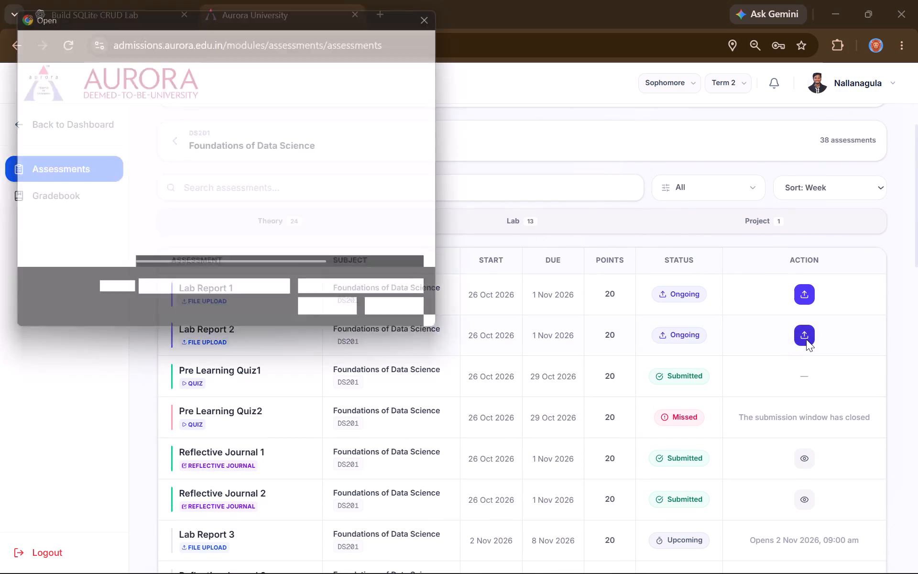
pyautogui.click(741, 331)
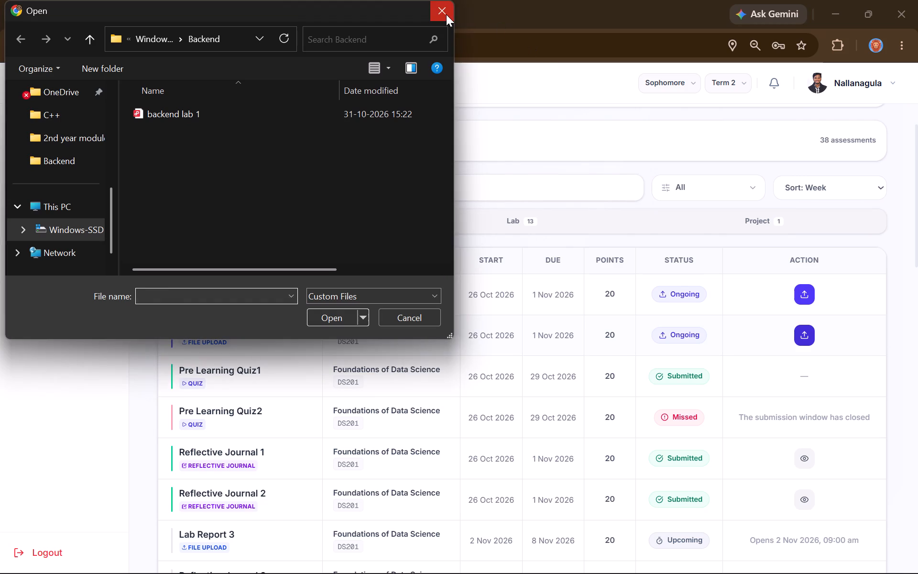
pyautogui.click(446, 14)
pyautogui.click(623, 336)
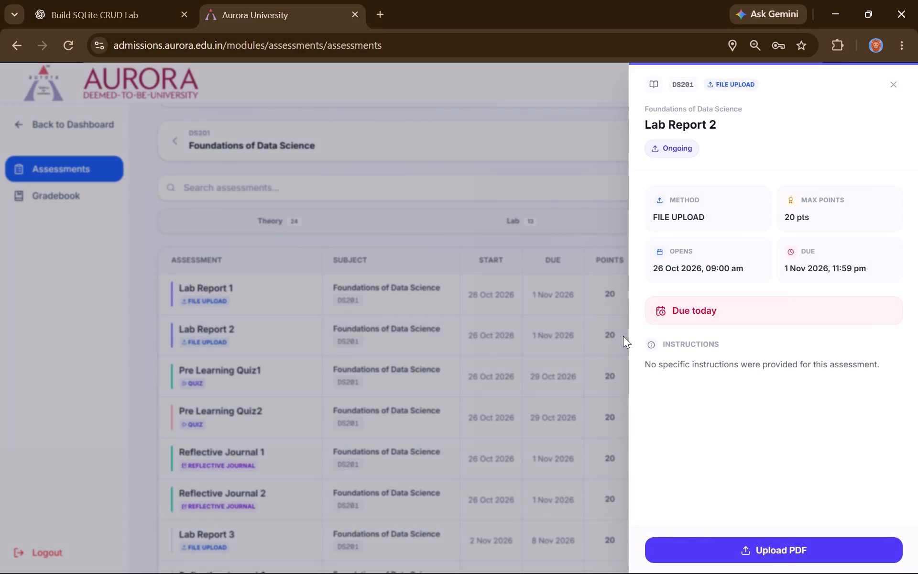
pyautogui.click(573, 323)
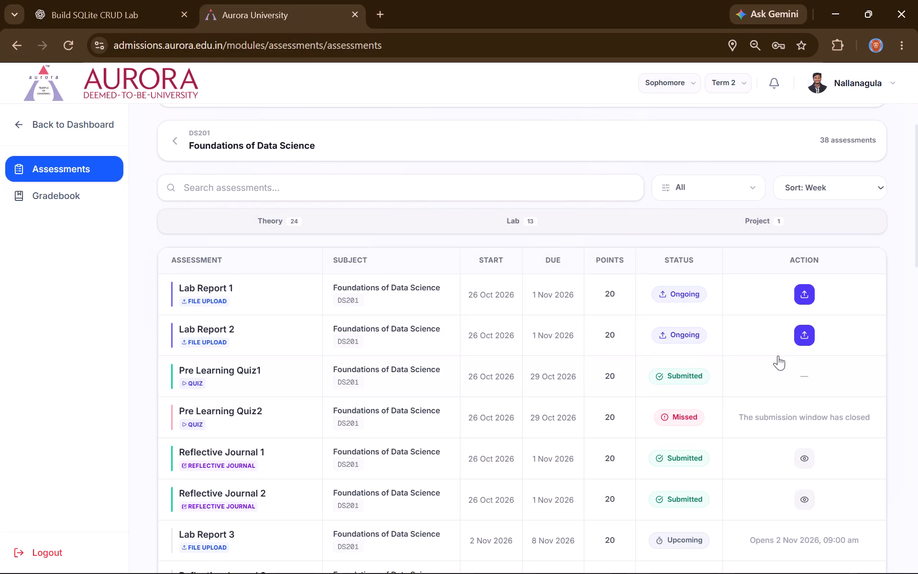
# Upload the Data science lab 2 PDF from drive C's Data science folder as the submission for Lab Report 2.
pyautogui.click(805, 331)
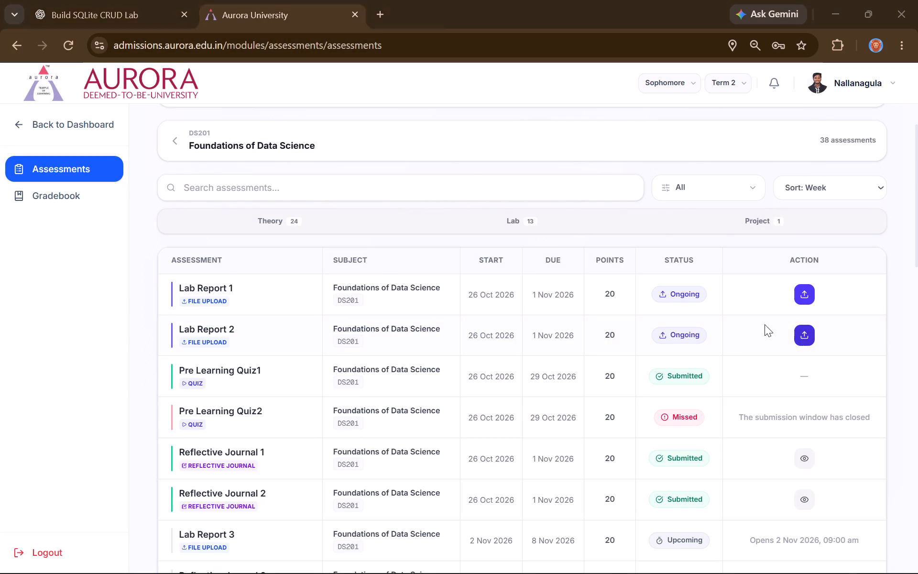
pyautogui.scroll(3, 44, 158)
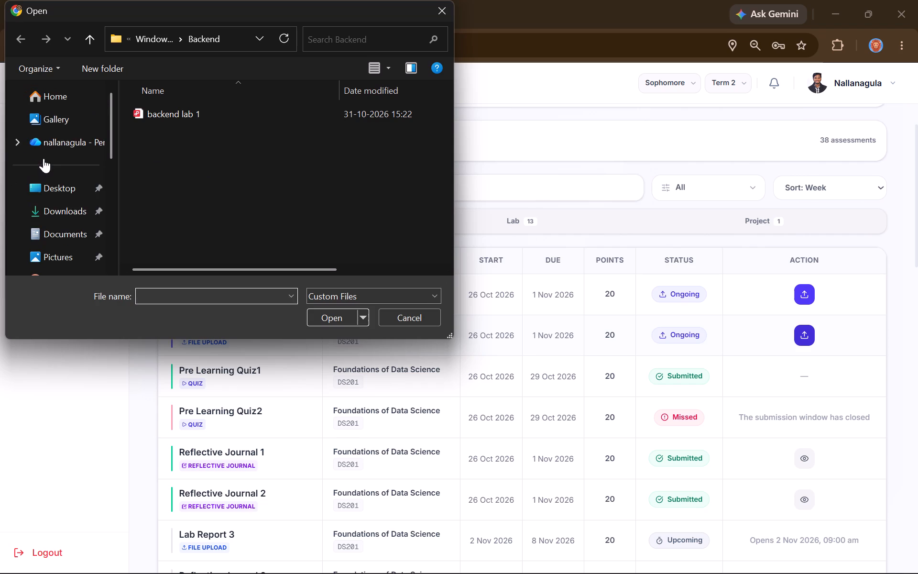
pyautogui.scroll(-2, 52, 218)
pyautogui.click(72, 206)
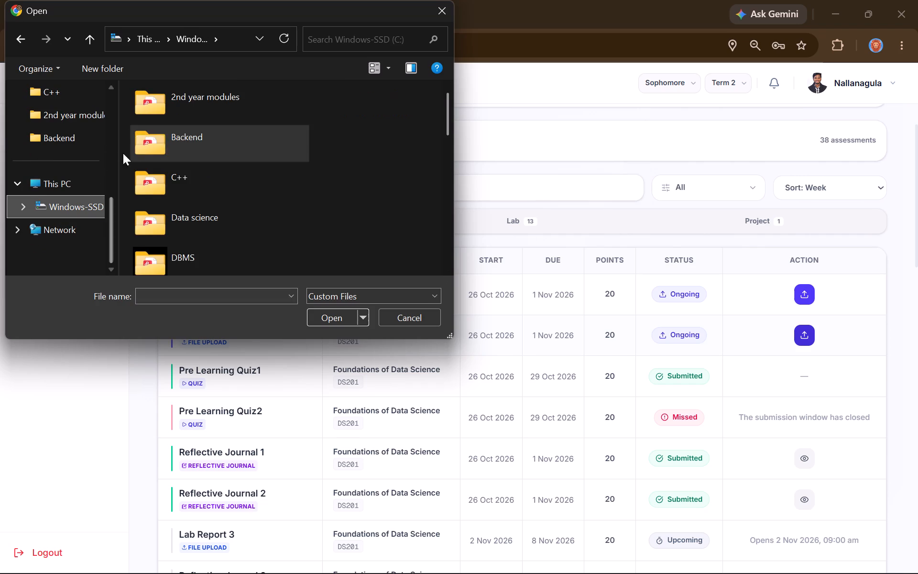
pyautogui.doubleClick(208, 233)
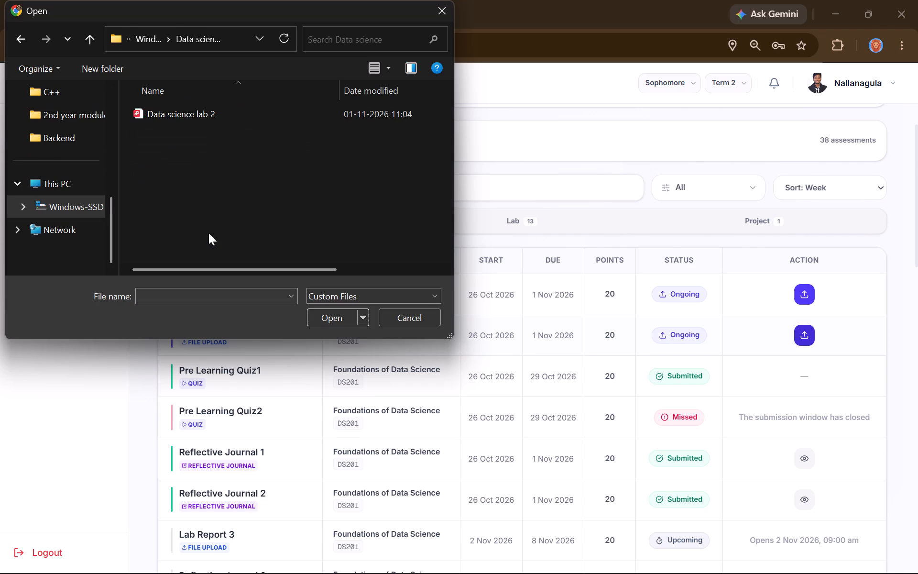
pyautogui.doubleClick(252, 116)
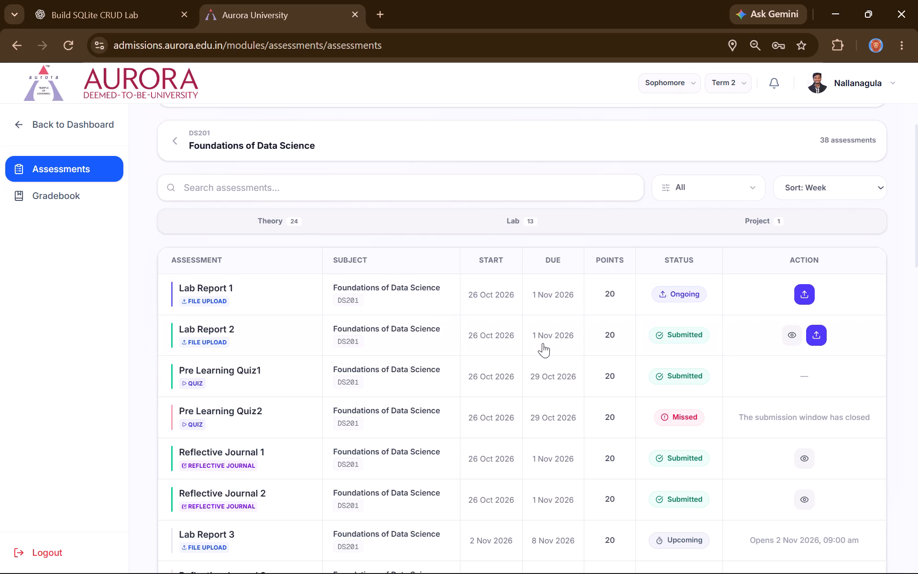
# Open the submitted Lab Report 2 file, review its pages from the header table to the Colab link, and close it.
pyautogui.click(796, 337)
pyautogui.scroll(-1, 618, 401)
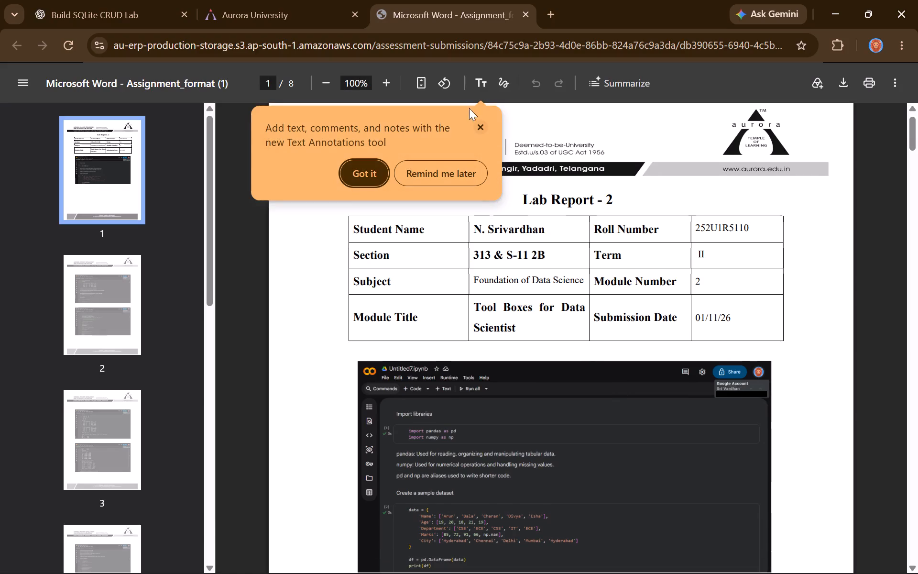
pyautogui.click(481, 124)
pyautogui.scroll(-1, 557, 297)
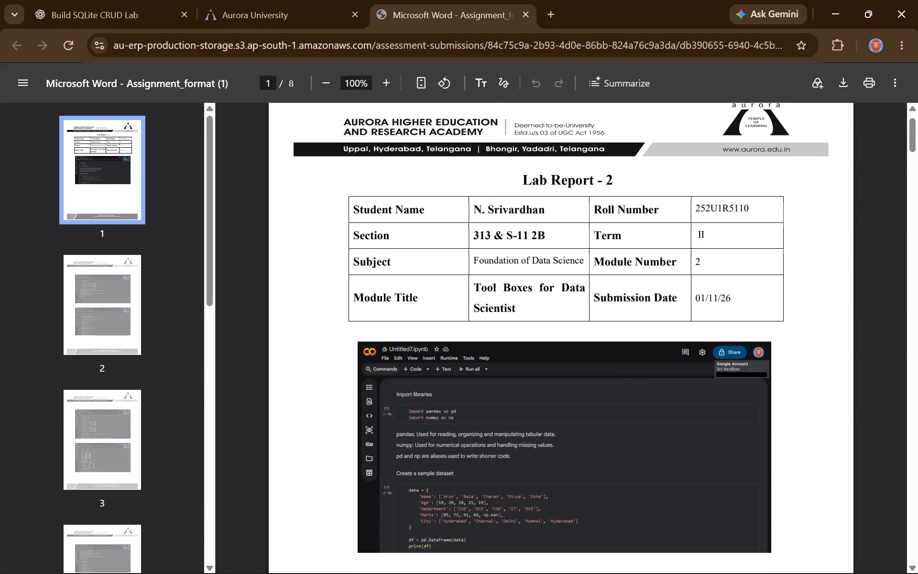
pyautogui.scroll(-5, 557, 297)
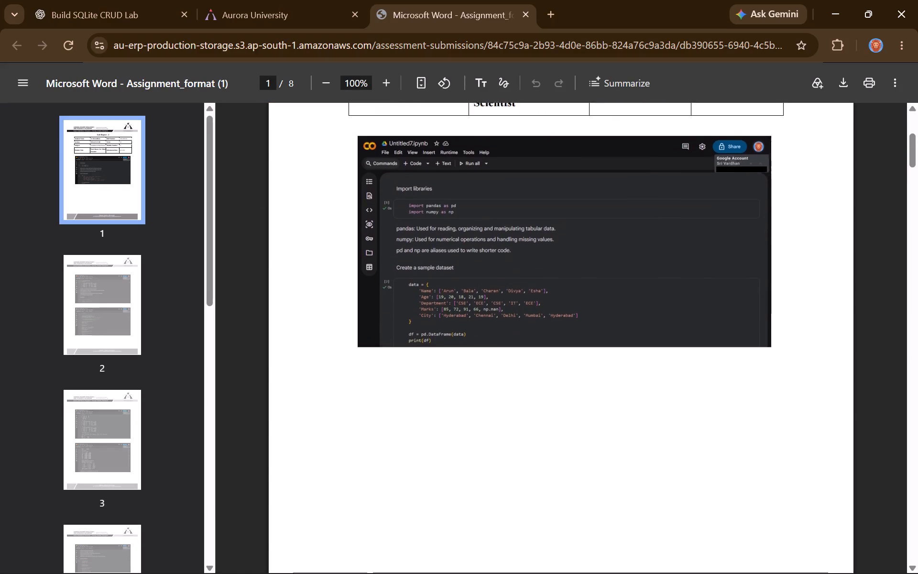
pyautogui.scroll(-9, 557, 297)
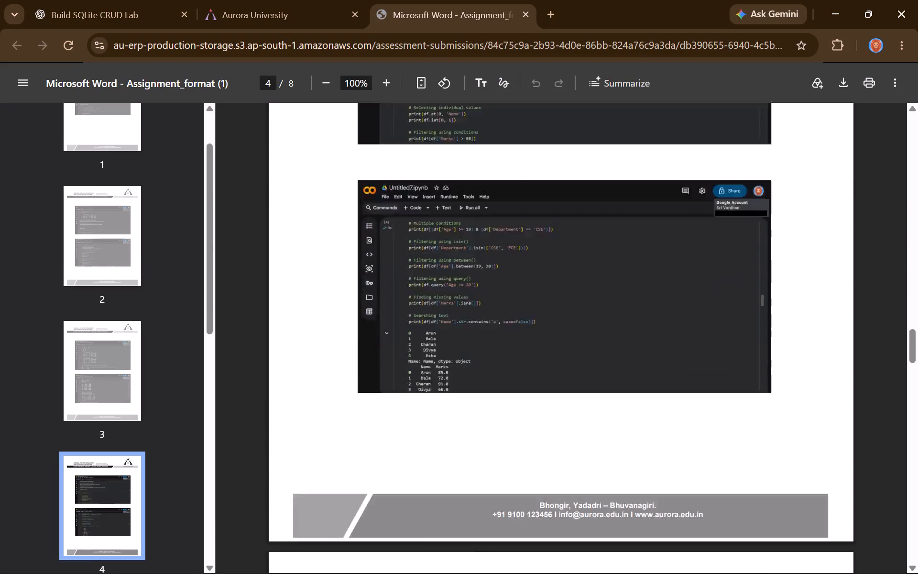
pyautogui.scroll(-7, 557, 297)
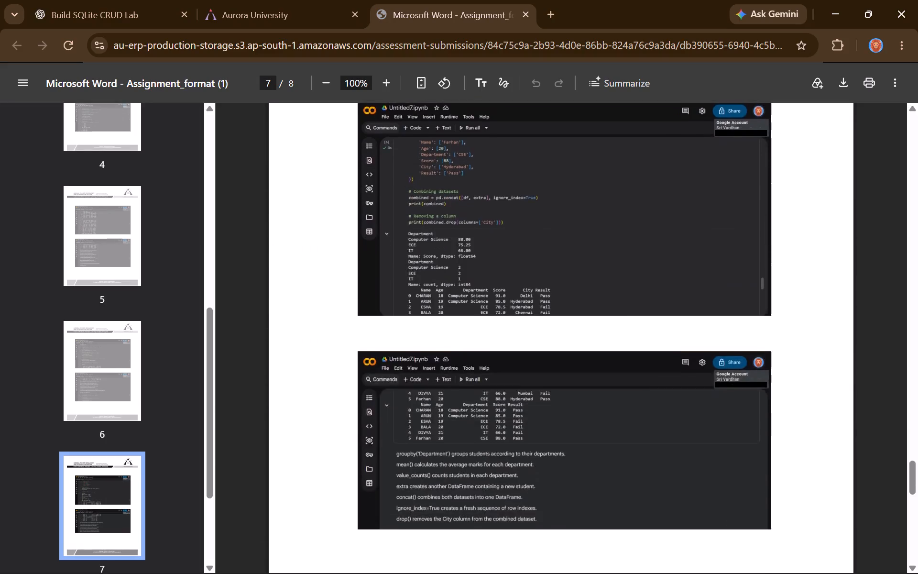
pyautogui.scroll(-6, 557, 297)
pyautogui.scroll(9, 557, 297)
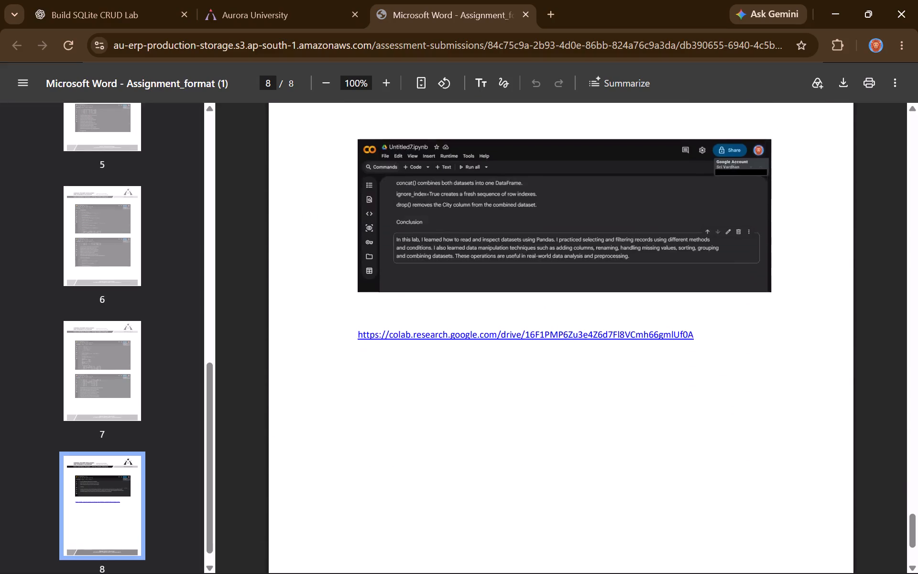
pyautogui.scroll(13, 557, 297)
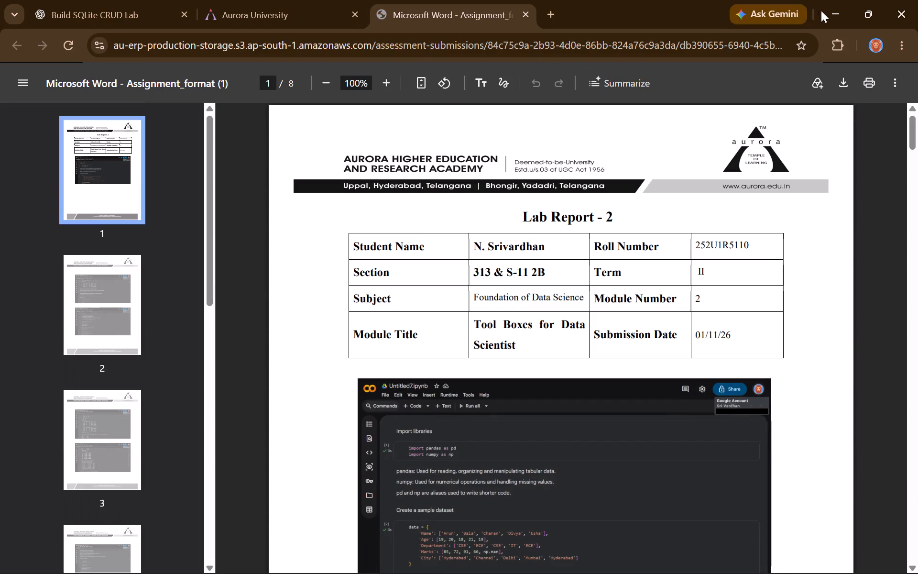
pyautogui.click(298, 0)
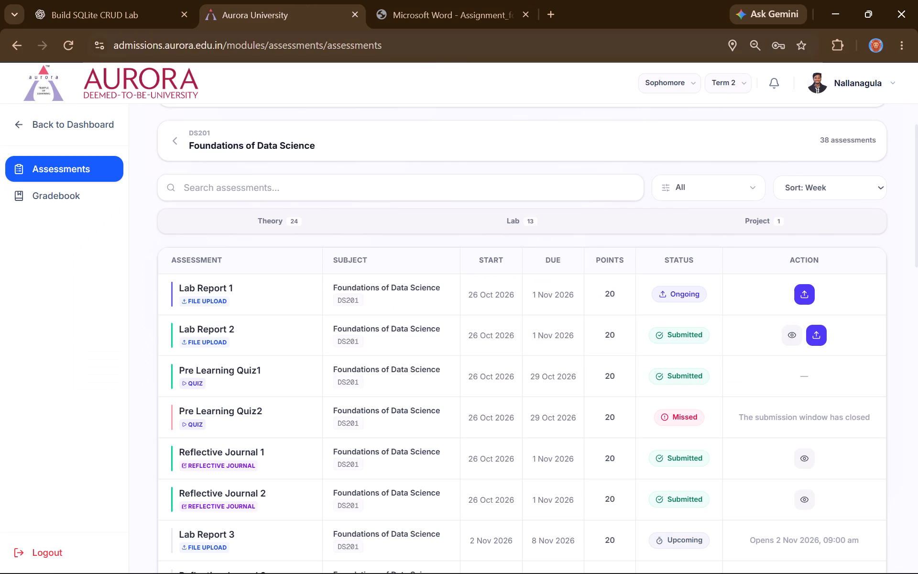
pyautogui.click(528, 14)
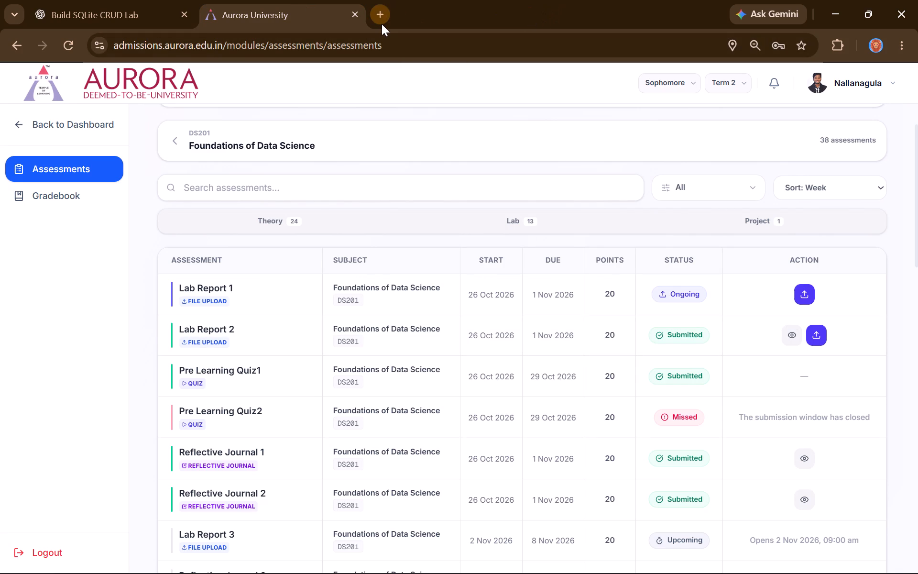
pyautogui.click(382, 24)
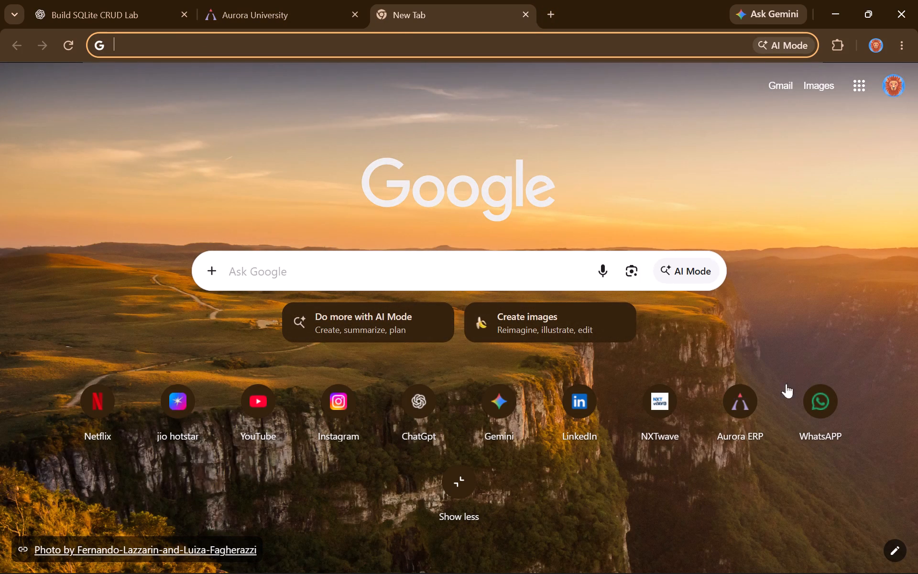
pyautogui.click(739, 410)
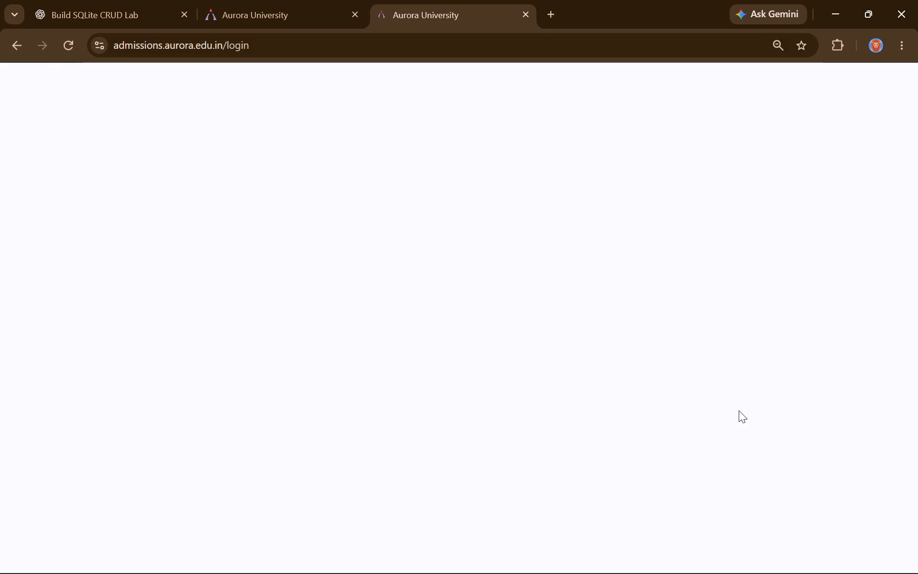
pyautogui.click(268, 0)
# Return from Foundations of Data Science to the assessments overview of all subjects, closing the extra Aurora University tab.
pyautogui.scroll(3, 176, 140)
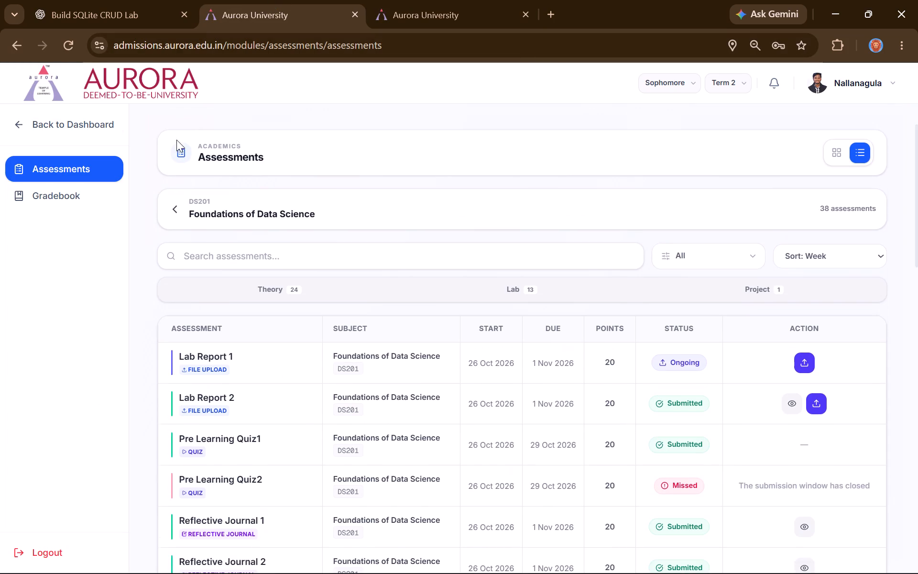
pyautogui.click(175, 212)
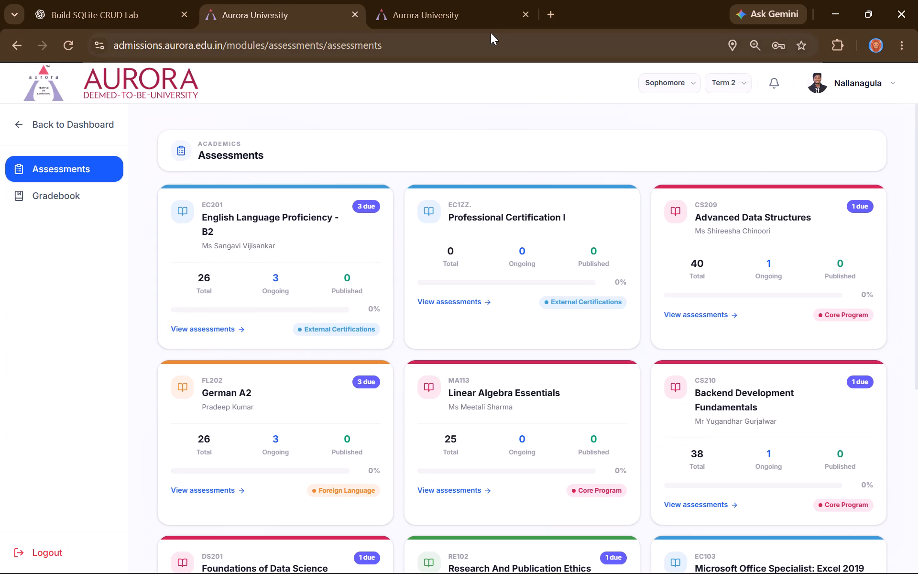
pyautogui.click(525, 18)
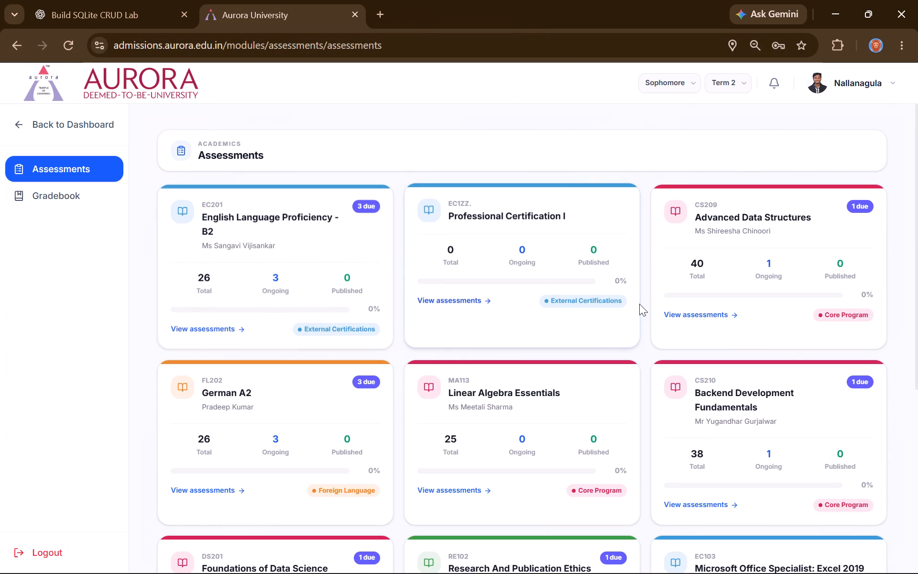
pyautogui.scroll(-1, 688, 298)
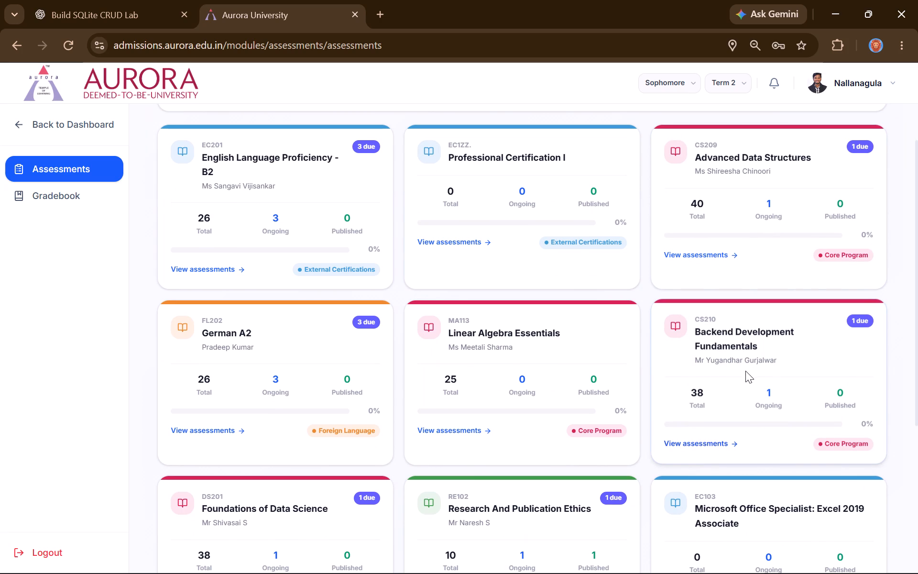
# Look through the subject cards in the assessments overview and open the Foundations of Data Science assessments.
pyautogui.scroll(-2, 745, 371)
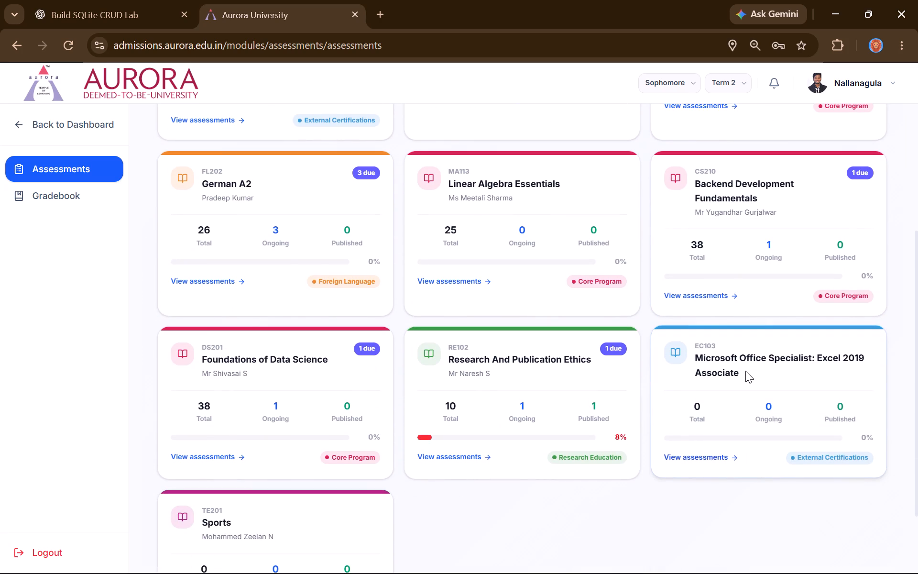
pyautogui.scroll(1, 745, 371)
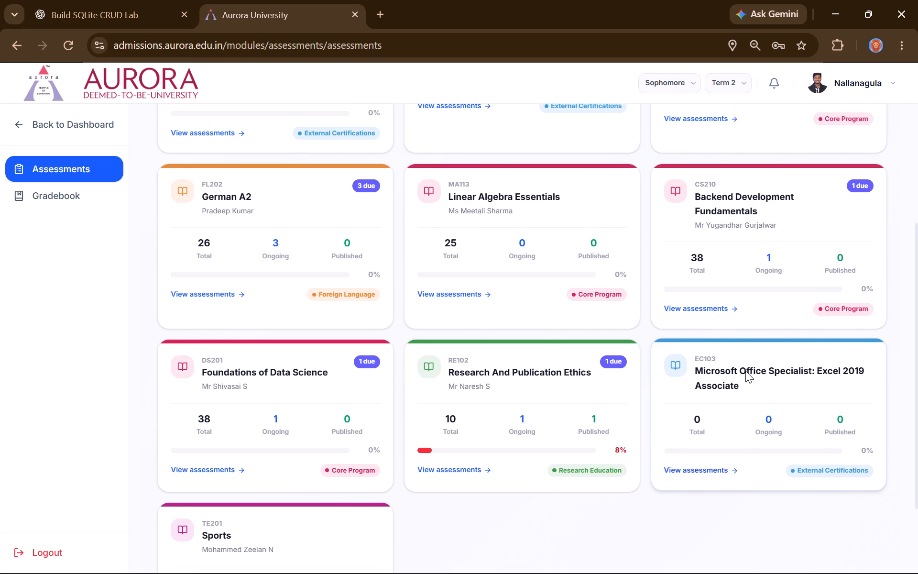
pyautogui.scroll(-1, 631, 401)
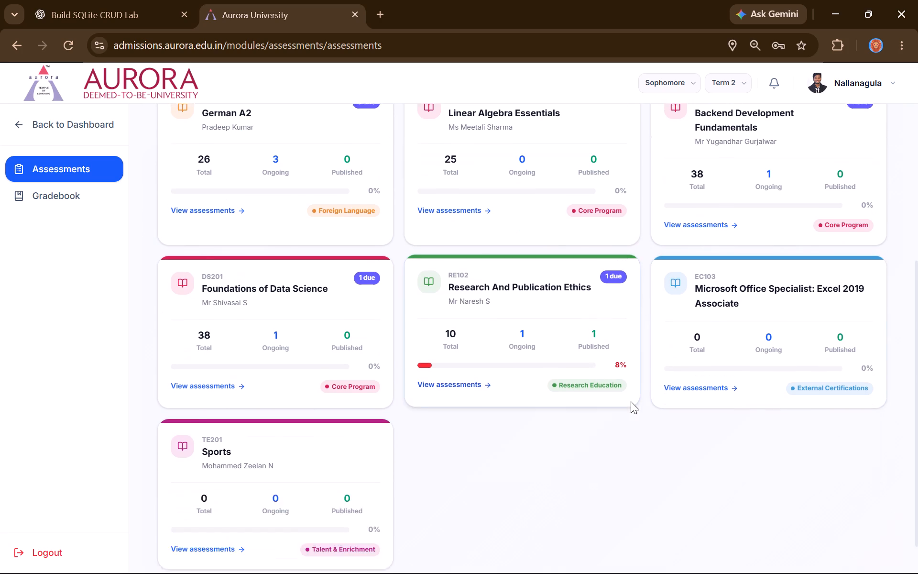
pyautogui.scroll(-1, 631, 401)
pyautogui.click(297, 304)
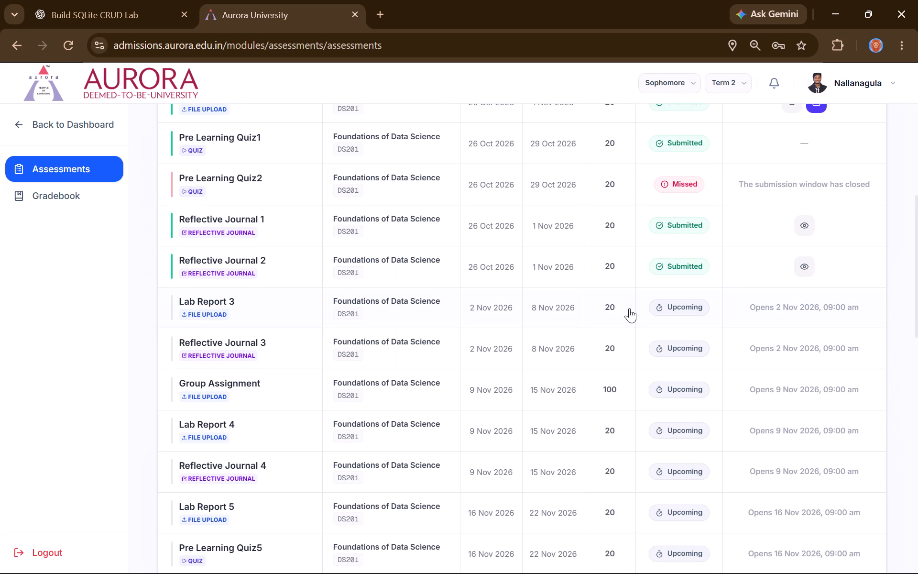
# Check the submission statuses in the Foundations of Data Science list, view the Lab Report 1 details, and close them.
pyautogui.scroll(3, 629, 308)
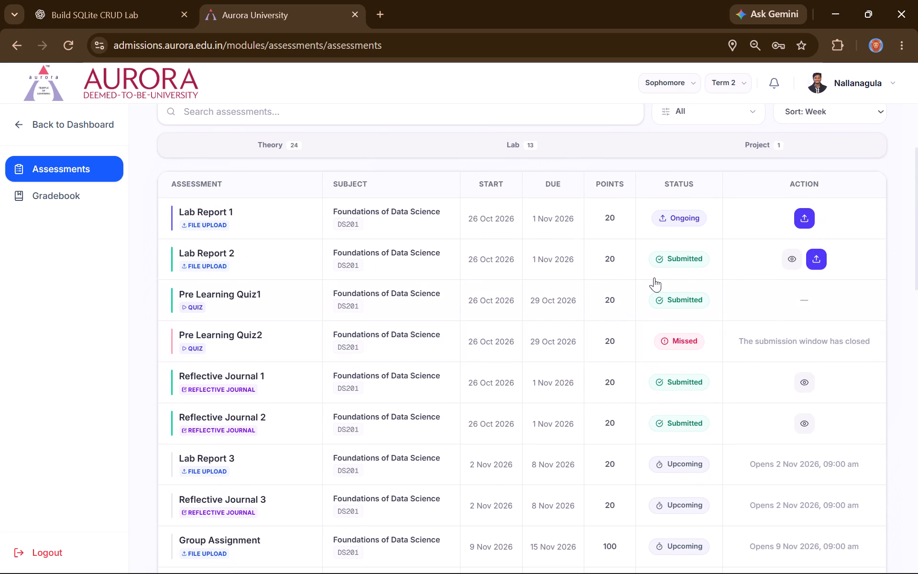
pyautogui.click(688, 224)
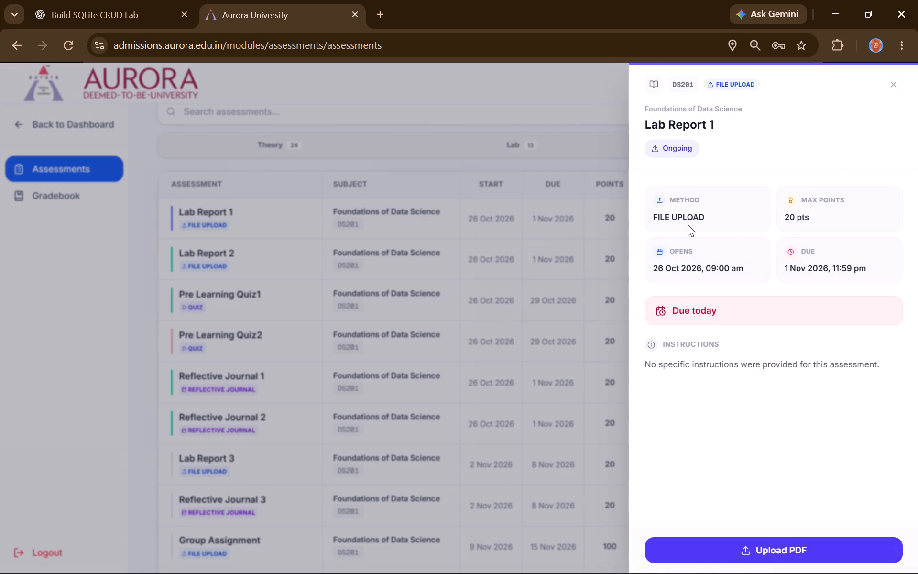
pyautogui.click(561, 206)
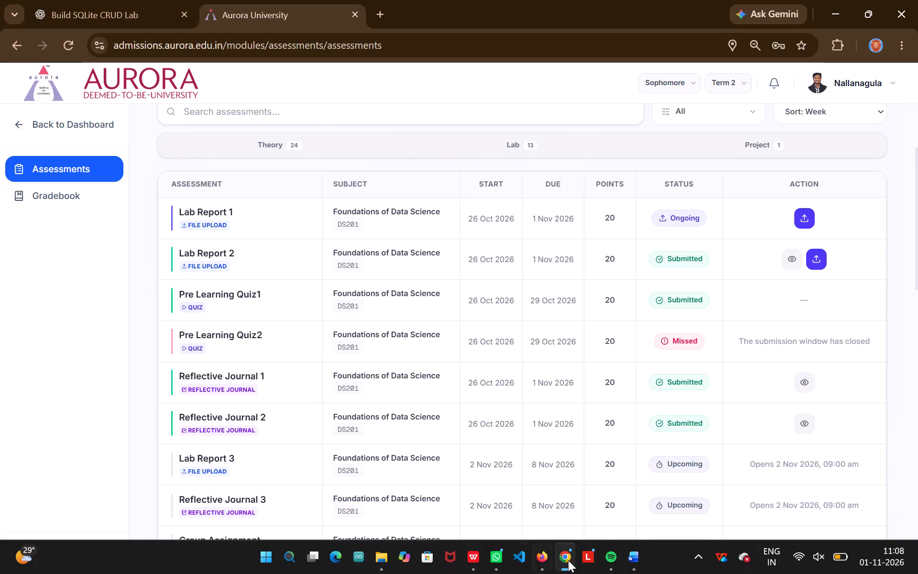